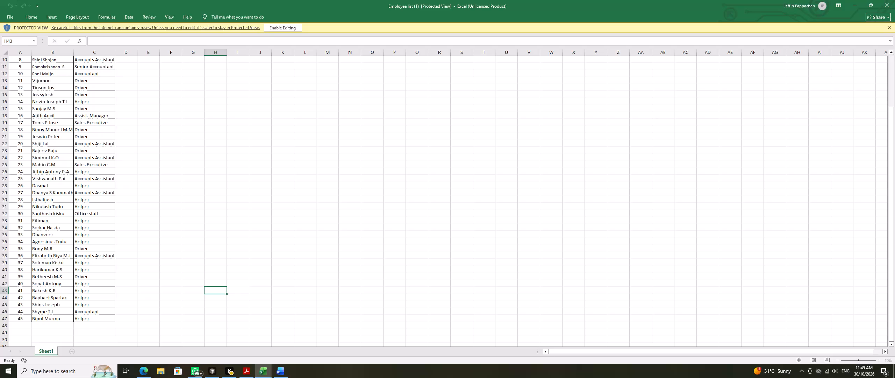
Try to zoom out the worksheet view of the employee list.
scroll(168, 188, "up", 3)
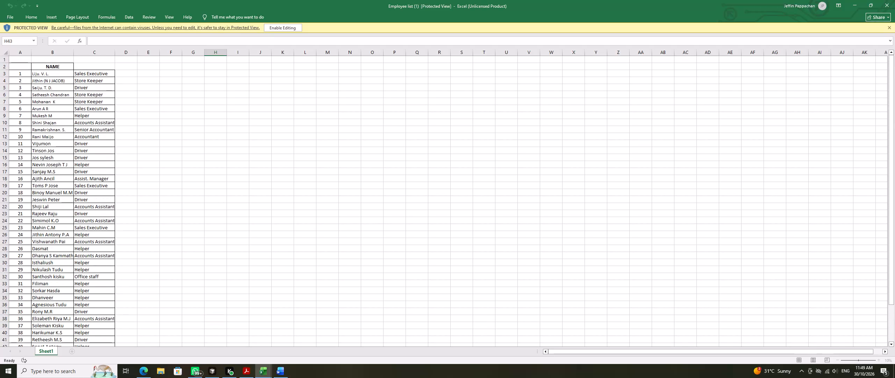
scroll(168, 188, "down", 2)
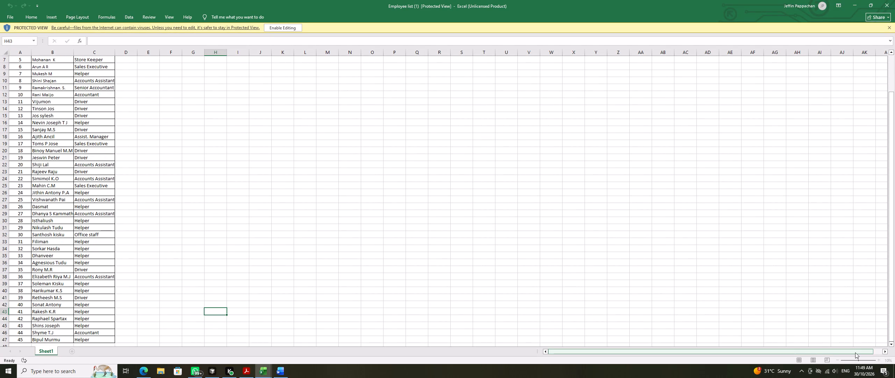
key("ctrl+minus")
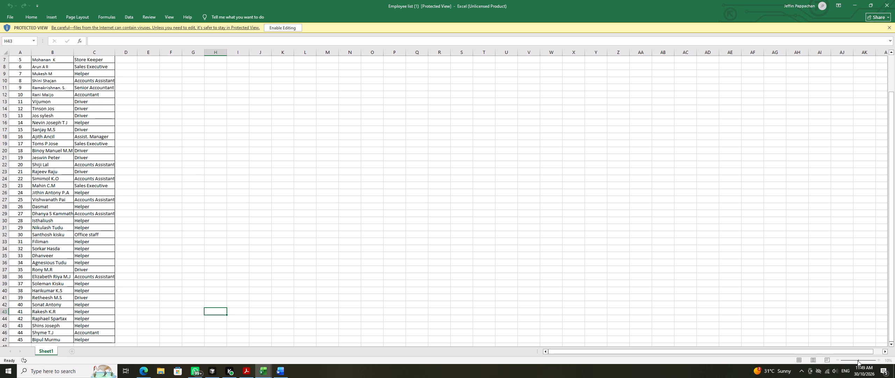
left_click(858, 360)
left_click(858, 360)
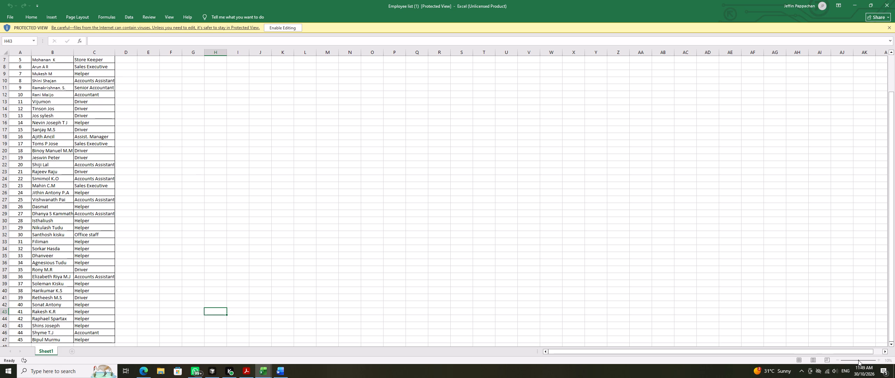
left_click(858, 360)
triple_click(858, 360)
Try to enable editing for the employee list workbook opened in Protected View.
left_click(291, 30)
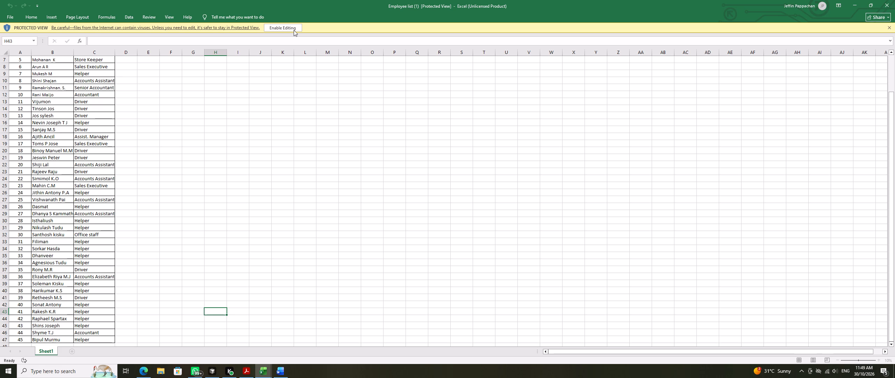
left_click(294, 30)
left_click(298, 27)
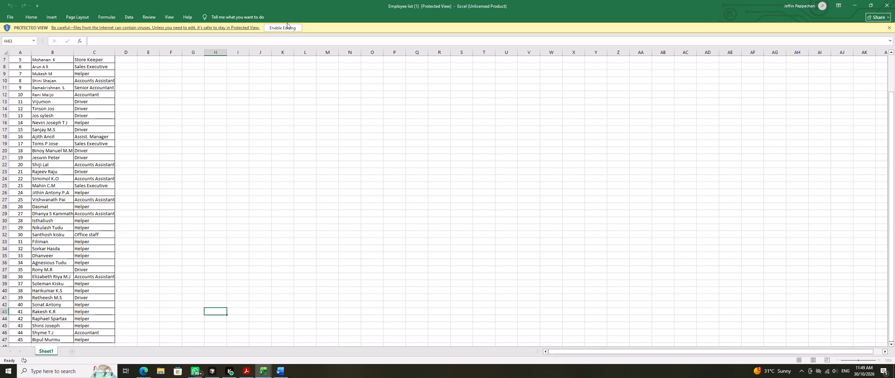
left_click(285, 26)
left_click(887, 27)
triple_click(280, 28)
Examine the employee names and their job roles from the first row of the list to the last.
scroll(176, 114, "up", 4)
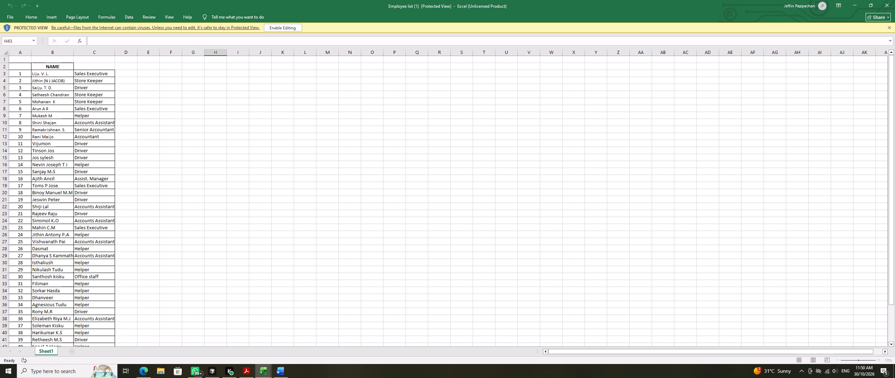
scroll(173, 132, "down", 3)
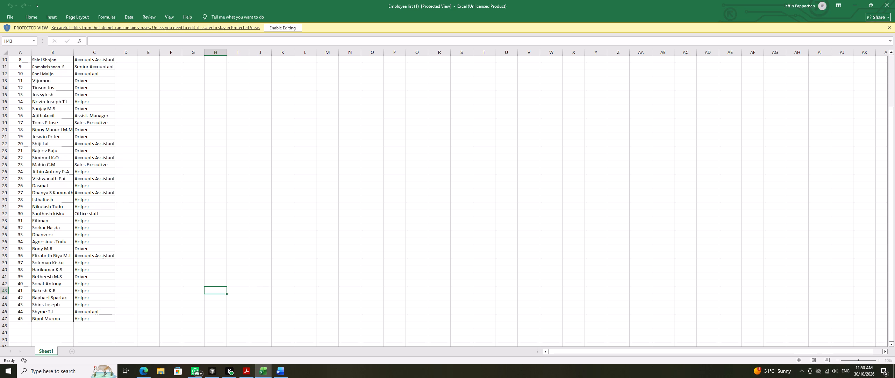
scroll(173, 132, "up", 1)
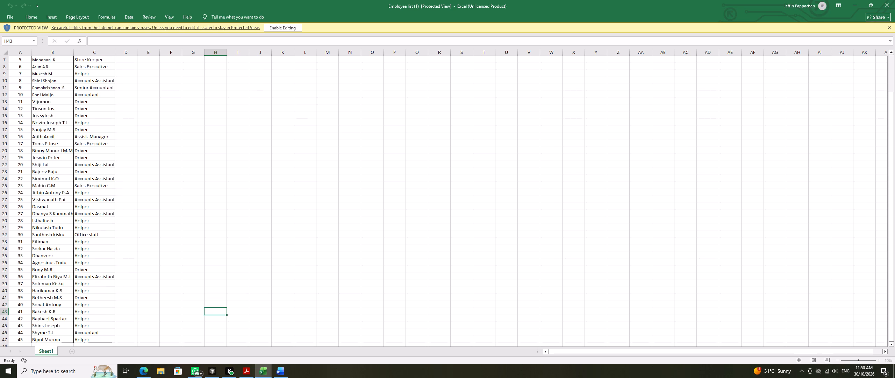
scroll(173, 132, "up", 2)
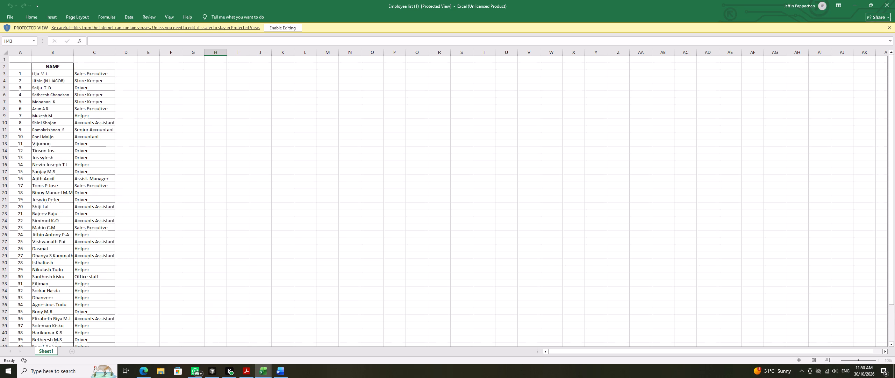
scroll(173, 132, "down", 1)
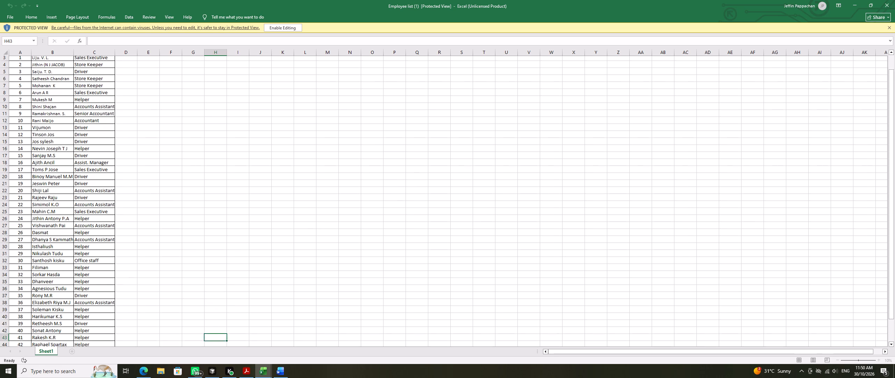
scroll(173, 132, "down", 1)
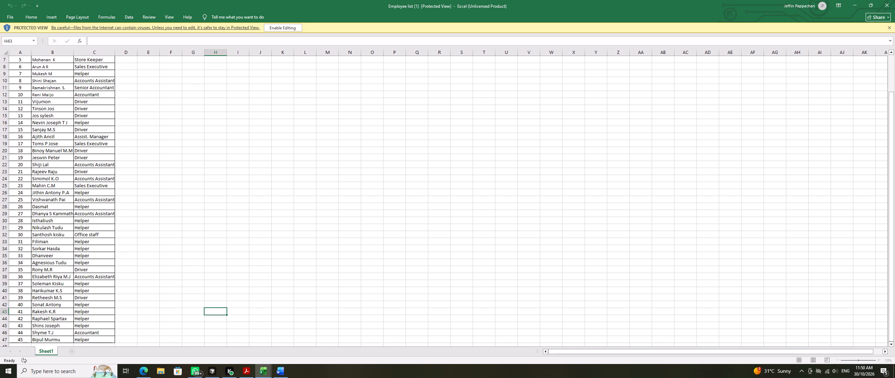
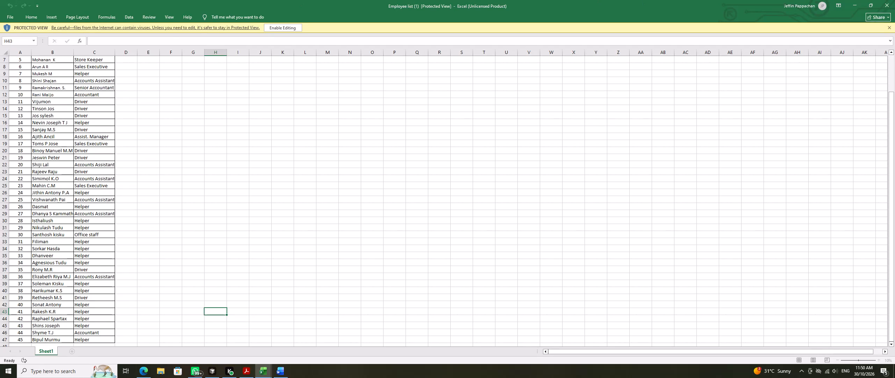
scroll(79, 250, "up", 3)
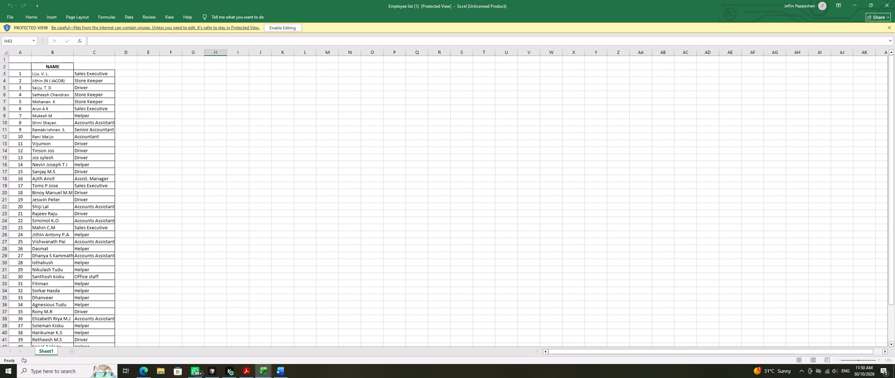
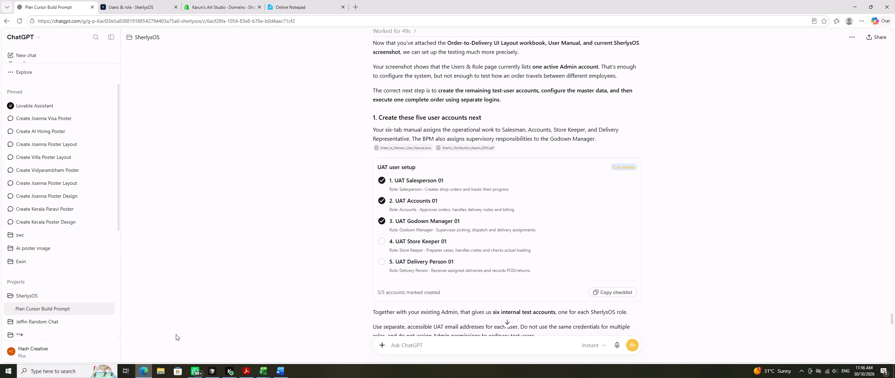
Check the available user roles in the New user form on the SherlysOS Users & role page.
left_click(165, 0)
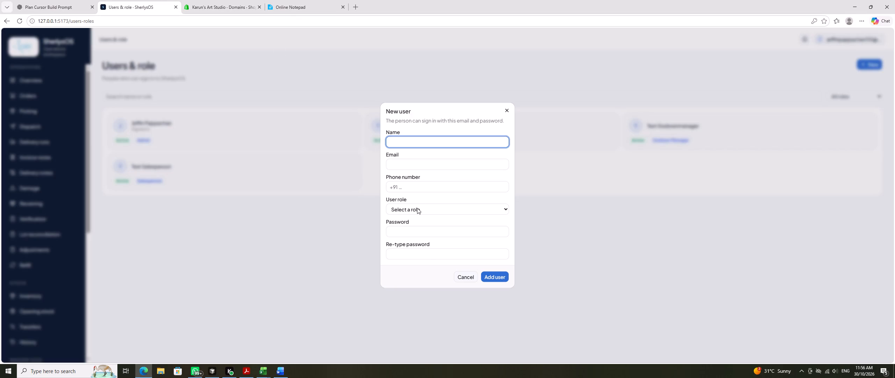
left_click(417, 208)
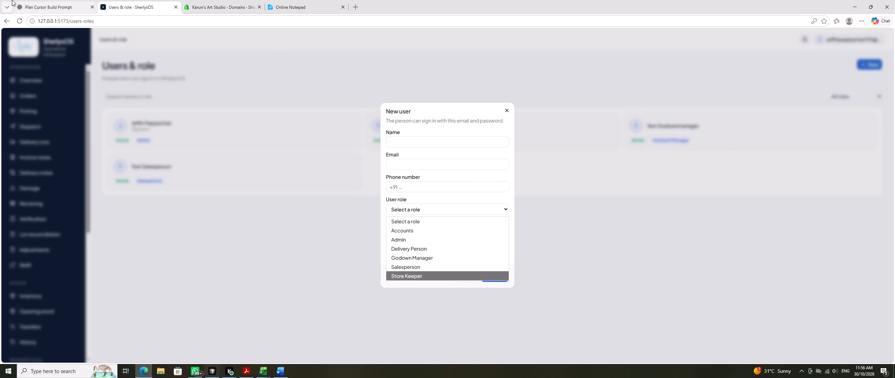
Switch to the Employee list workbook in Excel and review the employees' names and job roles.
left_click(231, 0)
left_click(264, 365)
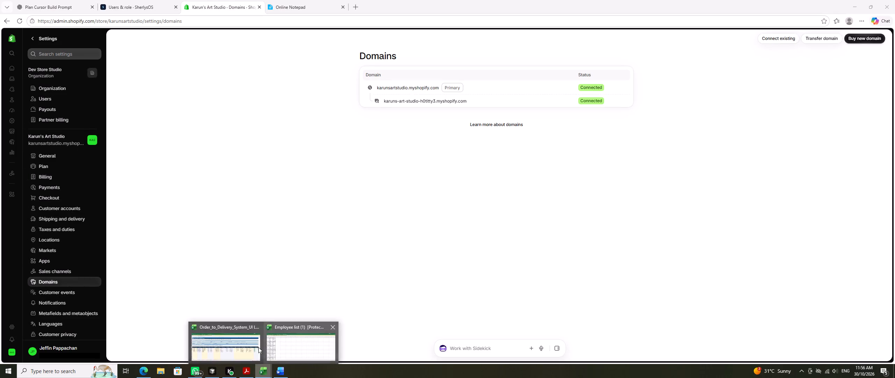
left_click(270, 346)
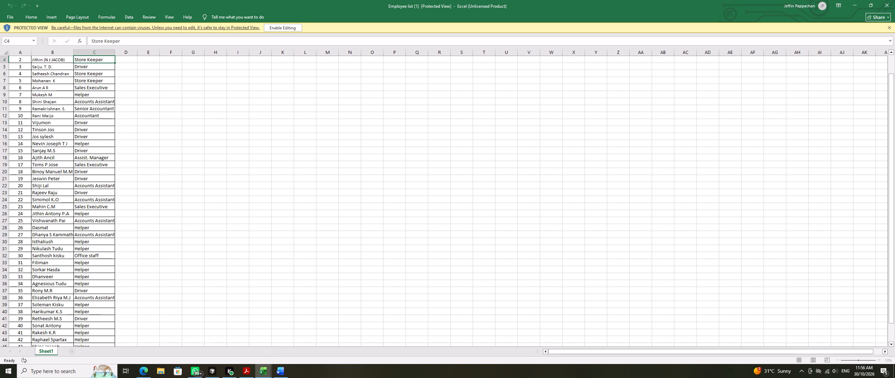
scroll(139, 178, "up", 2)
scroll(139, 178, "down", 1)
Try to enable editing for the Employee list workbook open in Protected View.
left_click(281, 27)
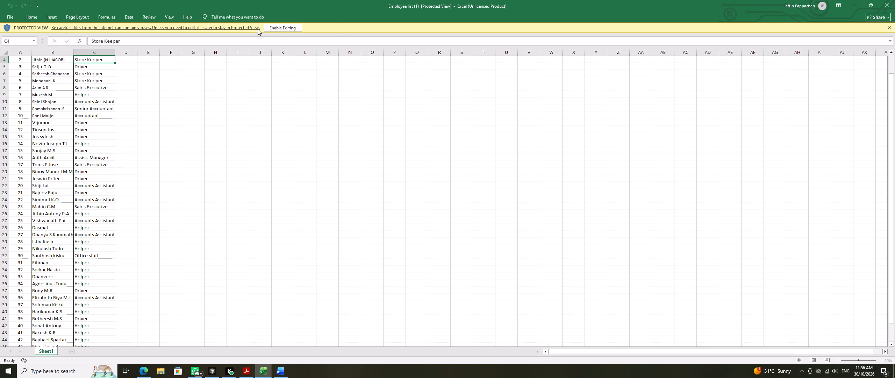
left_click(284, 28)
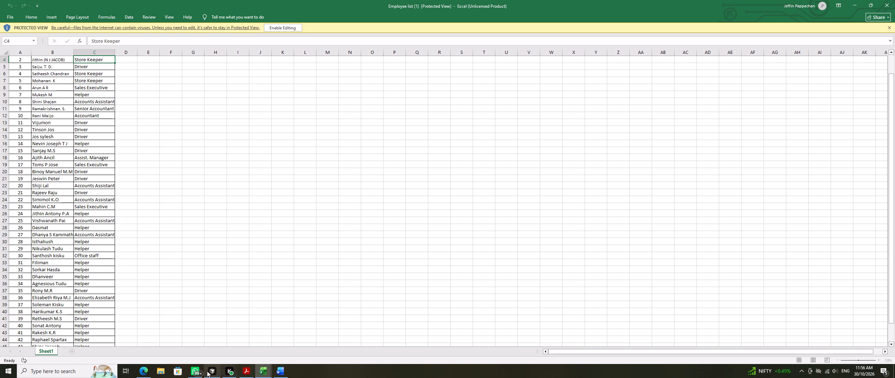
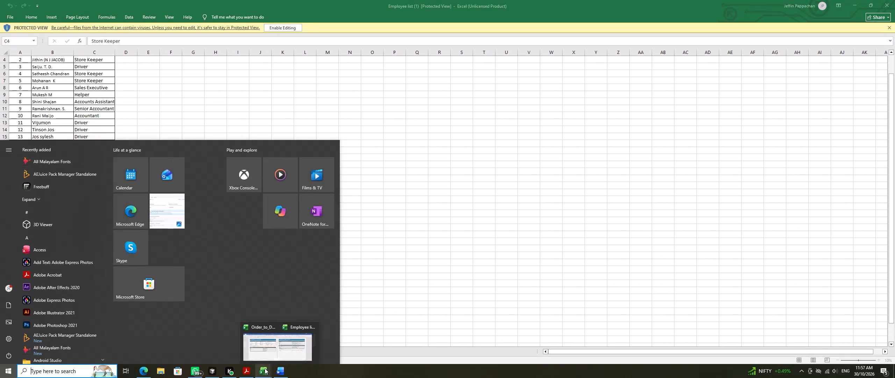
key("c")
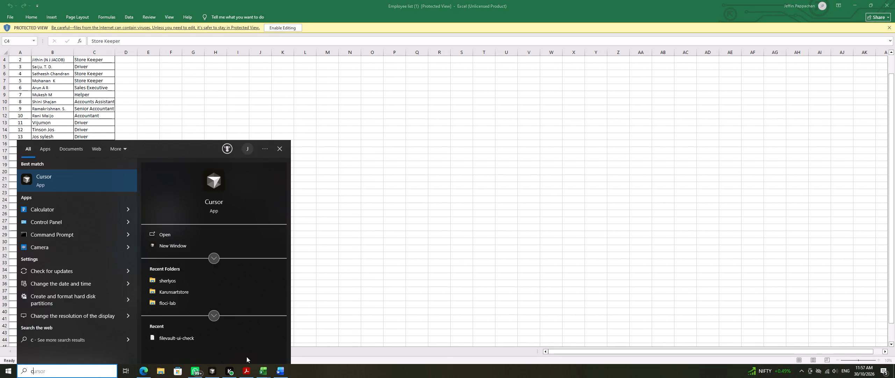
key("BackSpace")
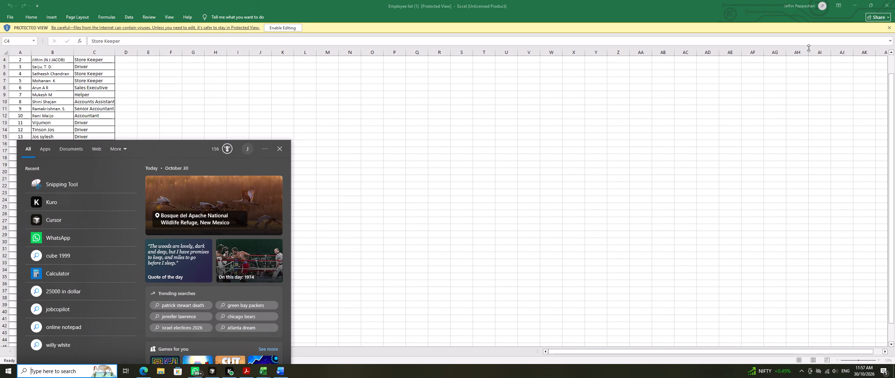
Switch to Microsoft Edge and close the Karun's Art Studio Domains tab.
left_click(144, 367)
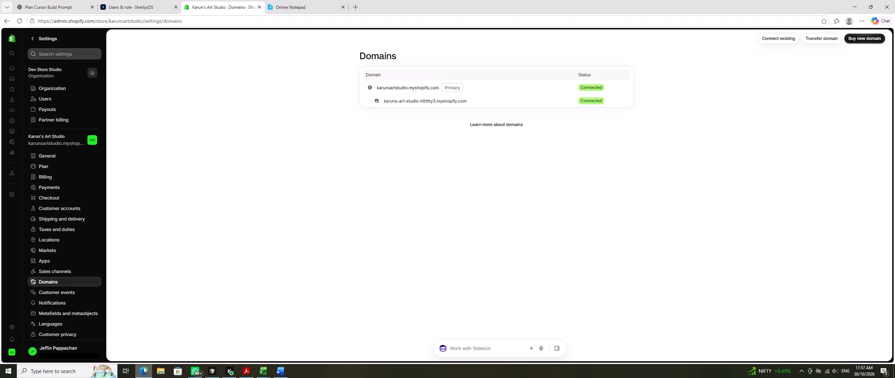
left_click(261, 6)
Search the web for "g" from a new tab, in a separate browser window, and open the Google homepage from the results.
left_click(165, 0)
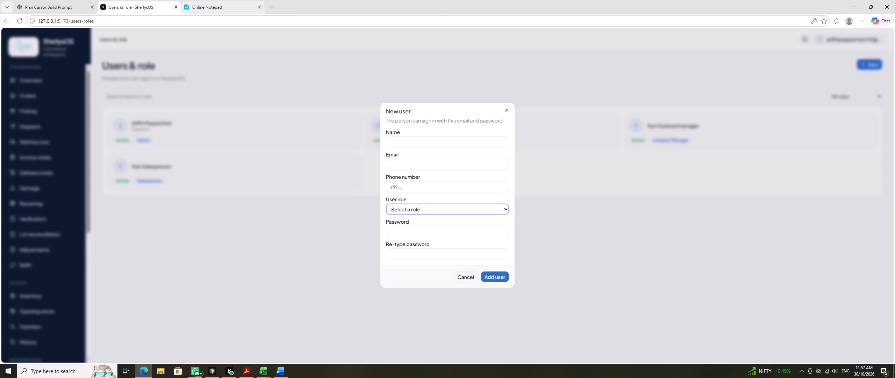
left_click(263, 4)
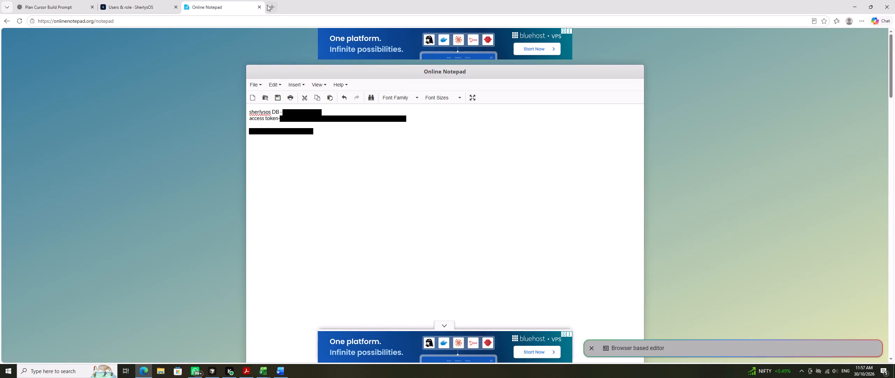
left_click(268, 5)
key("g")
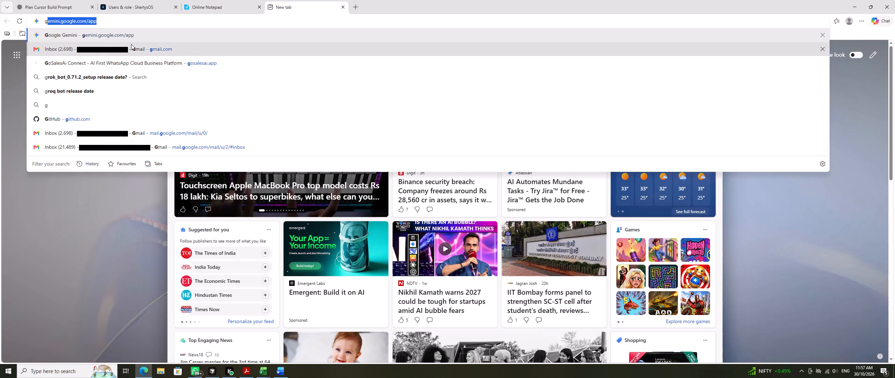
key("BackSpace")
key("shift+Return")
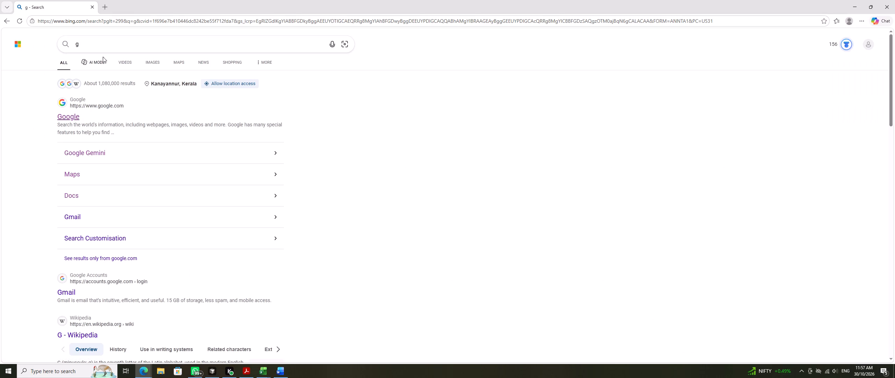
left_click(79, 109)
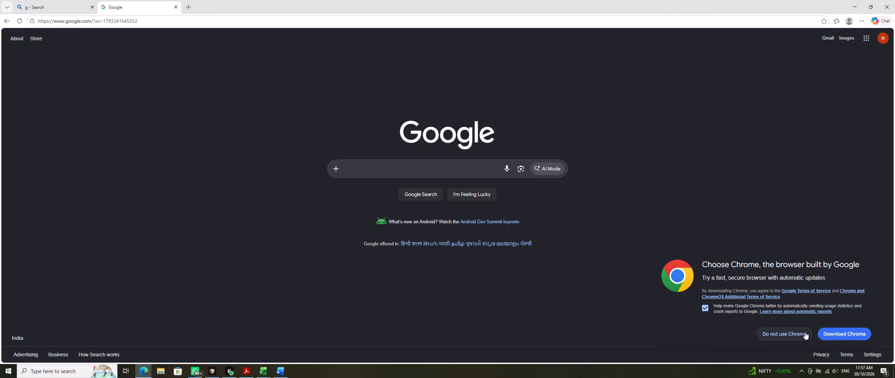
left_click(781, 334)
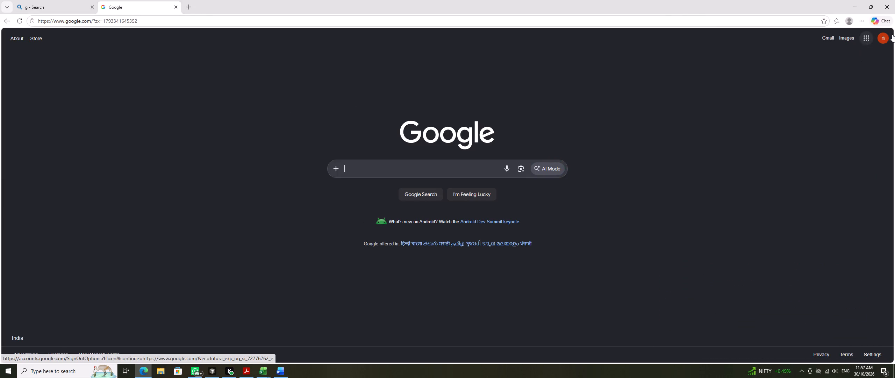
left_click(886, 34)
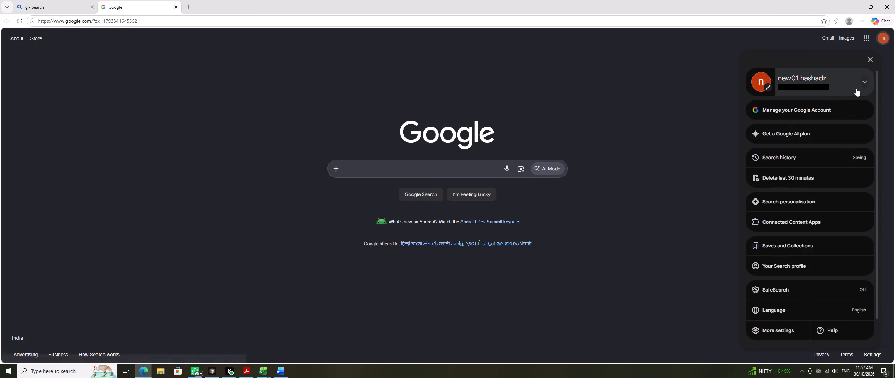
left_click(856, 89)
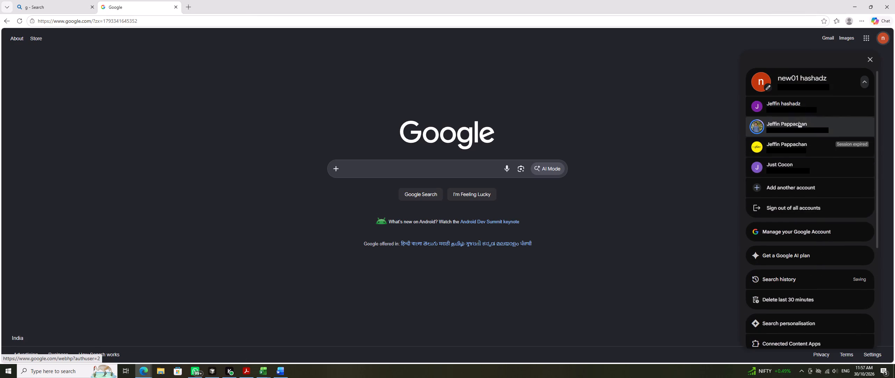
left_click(801, 105)
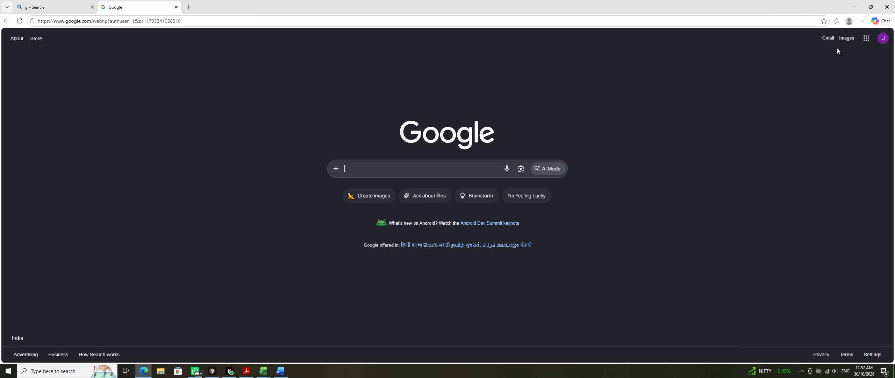
Open Google Sheets from the Google apps and create a blank spreadsheet.
left_click(864, 40)
scroll(812, 192, "down", 2)
scroll(813, 194, "up", 1)
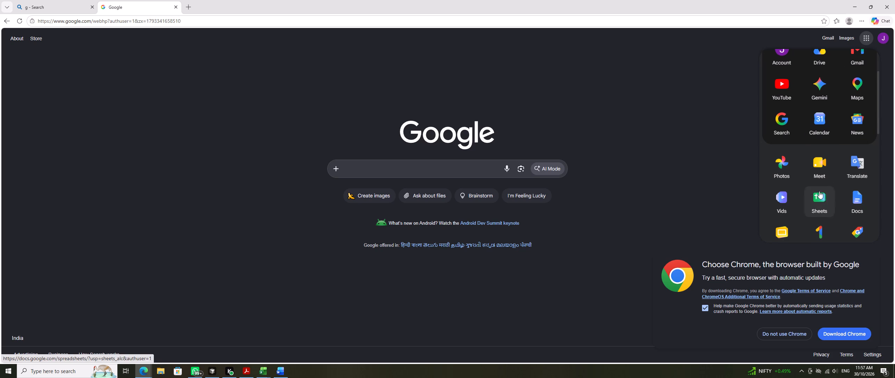
left_click(818, 200)
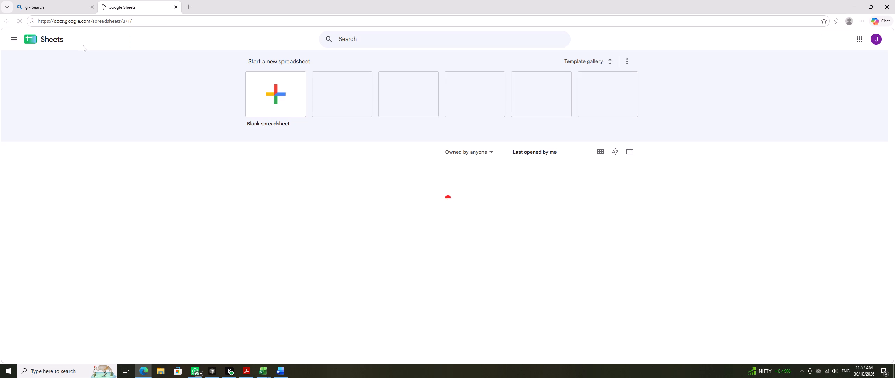
left_click(278, 101)
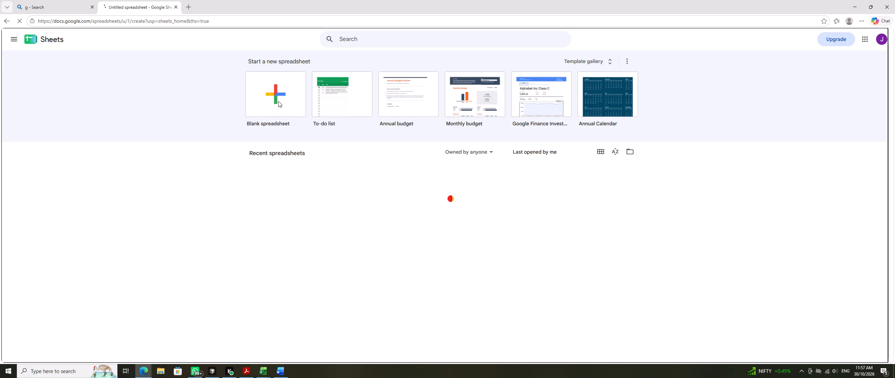
Start a file import into the untitled spreadsheet, with uploading from the computer as the source.
left_click(27, 42)
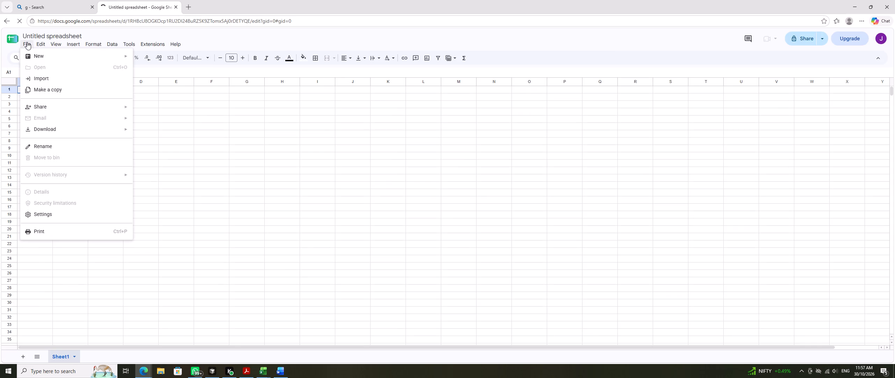
left_click(32, 46)
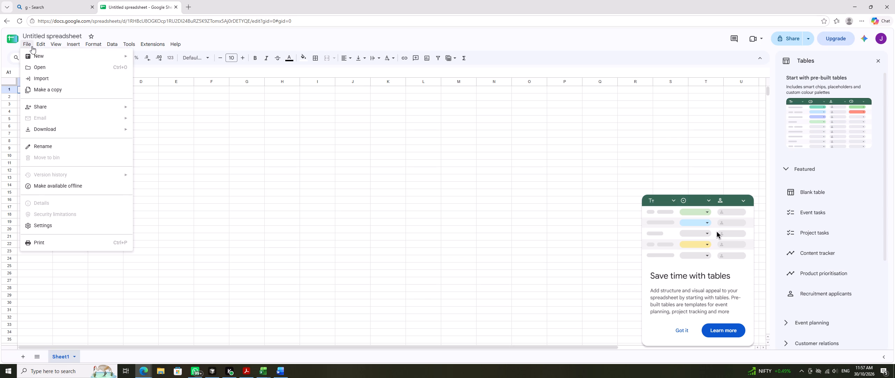
left_click(39, 74)
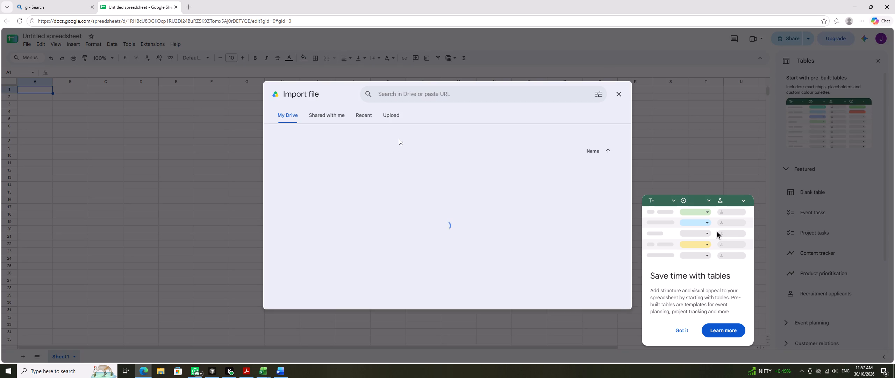
left_click(388, 119)
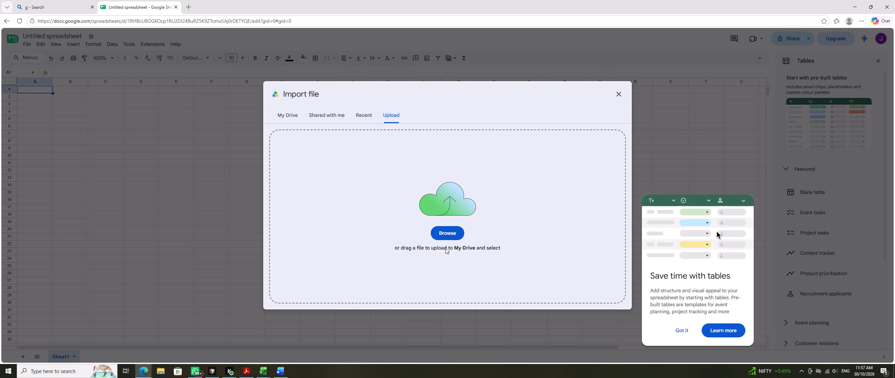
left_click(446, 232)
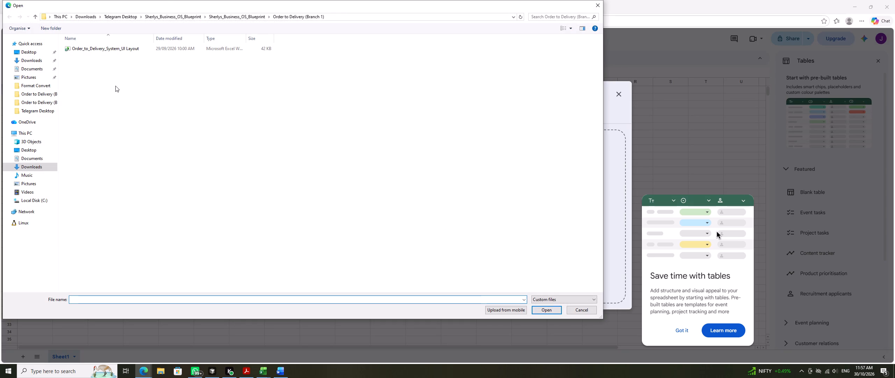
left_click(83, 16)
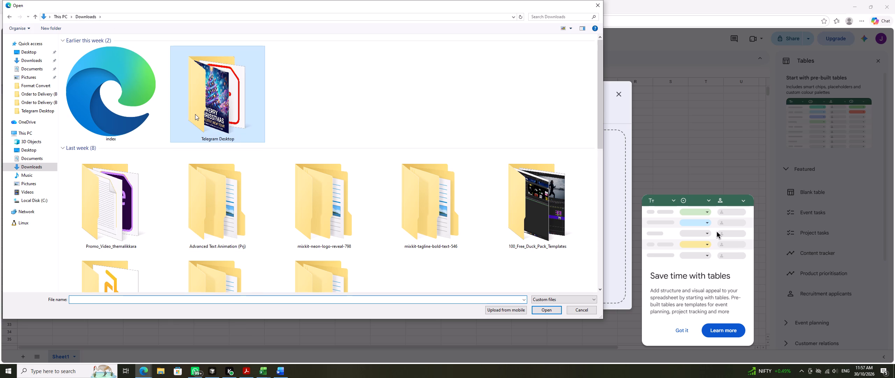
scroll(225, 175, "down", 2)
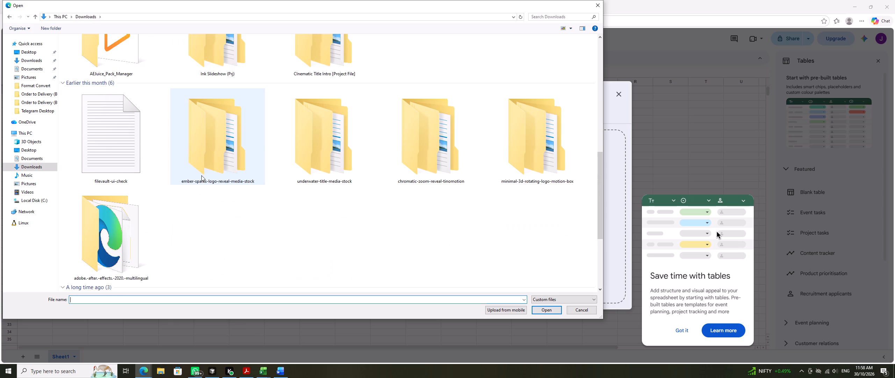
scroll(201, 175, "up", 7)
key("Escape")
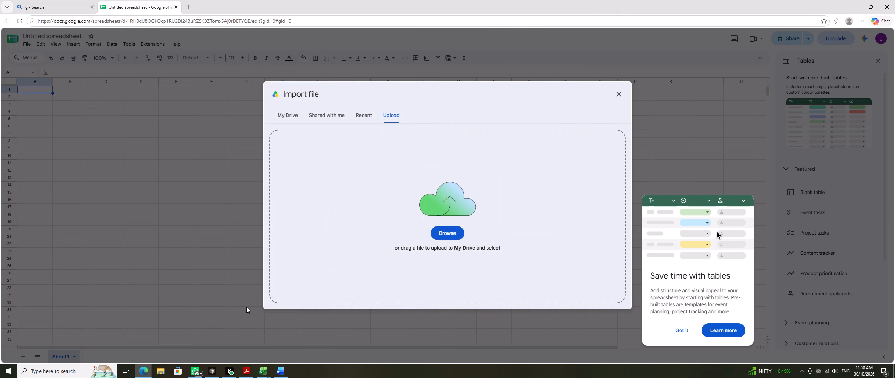
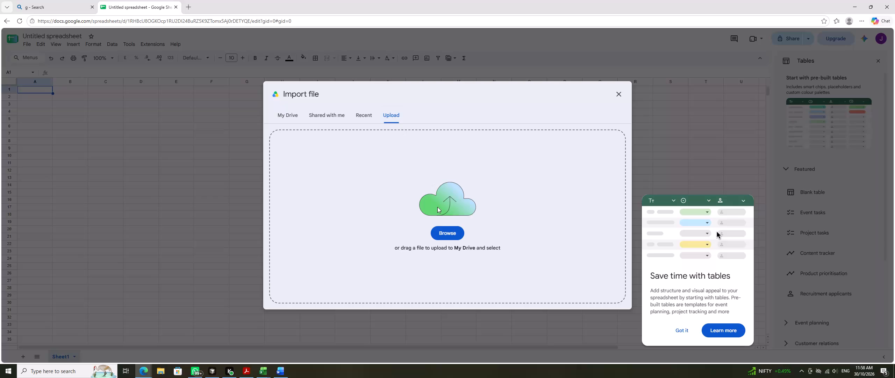
Import the Employee list (1) workbook from the Downloads folder, replacing the current spreadsheet.
left_click(443, 233)
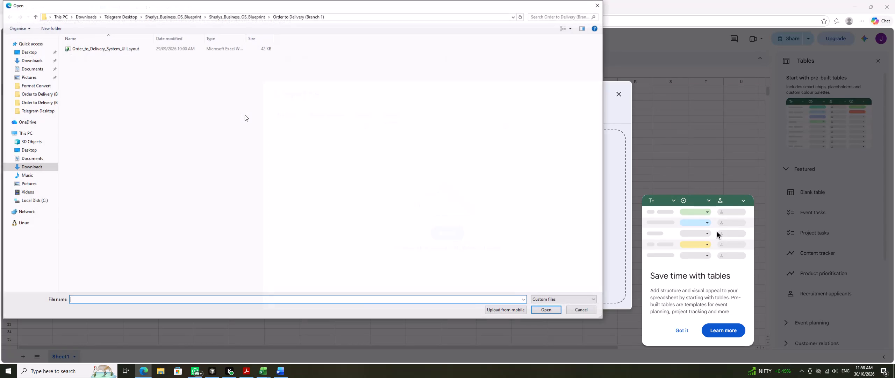
left_click(85, 14)
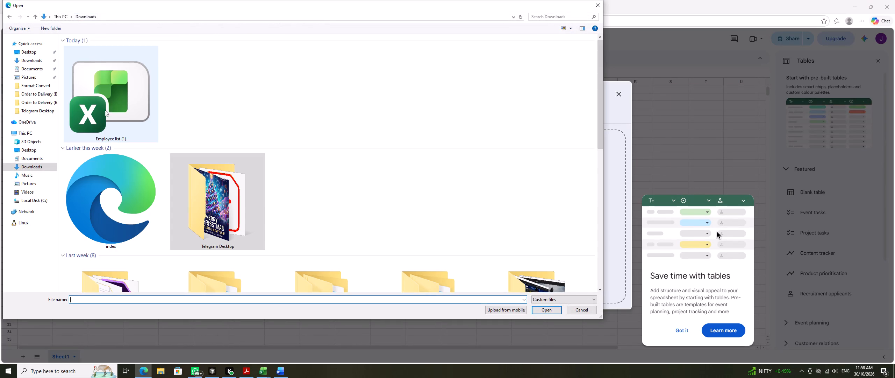
left_click(105, 122)
left_click(548, 313)
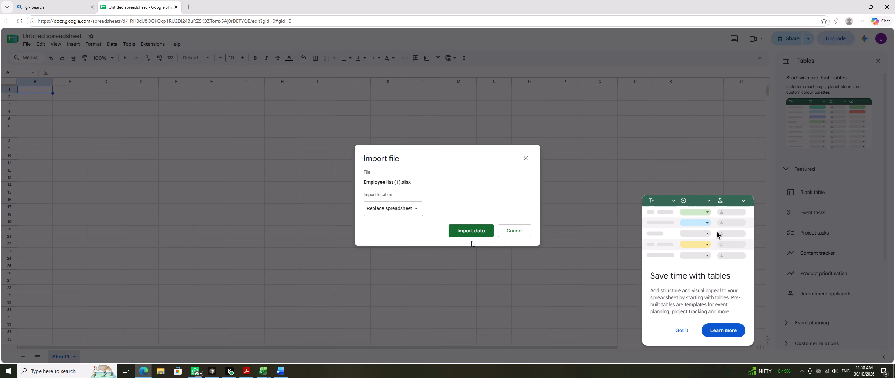
left_click(457, 226)
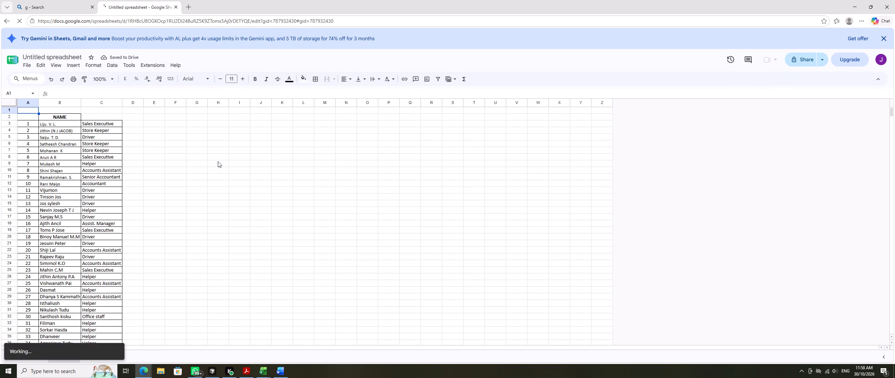
left_click(218, 161)
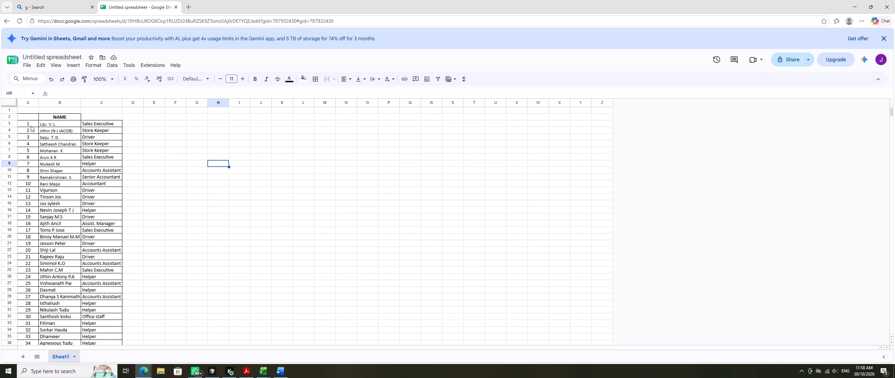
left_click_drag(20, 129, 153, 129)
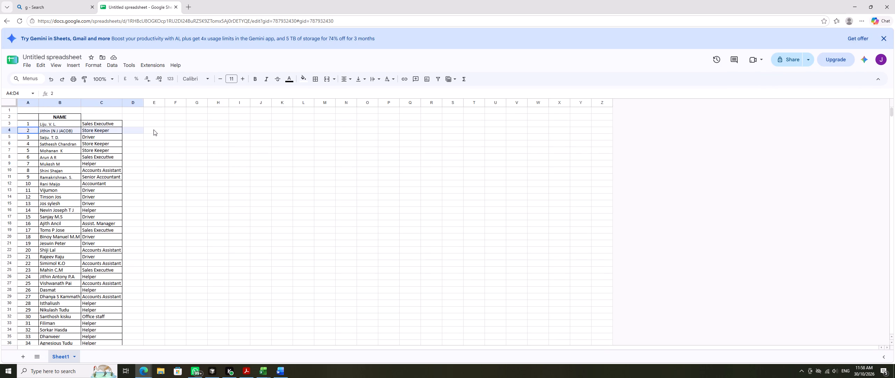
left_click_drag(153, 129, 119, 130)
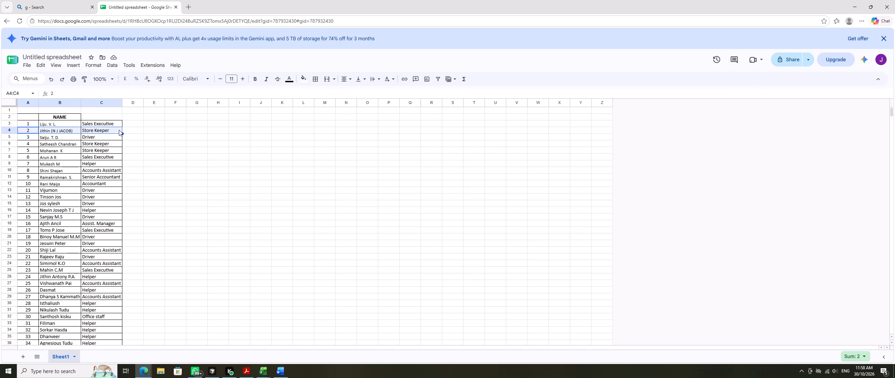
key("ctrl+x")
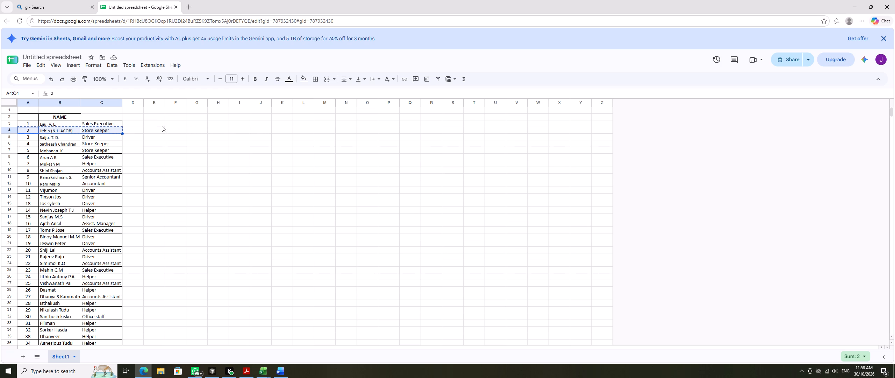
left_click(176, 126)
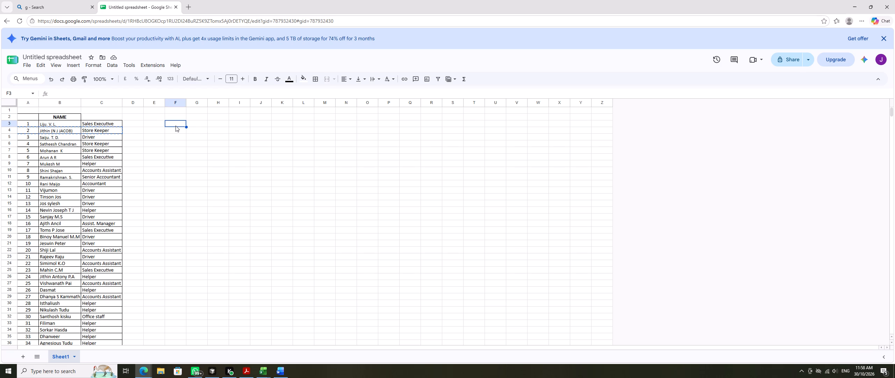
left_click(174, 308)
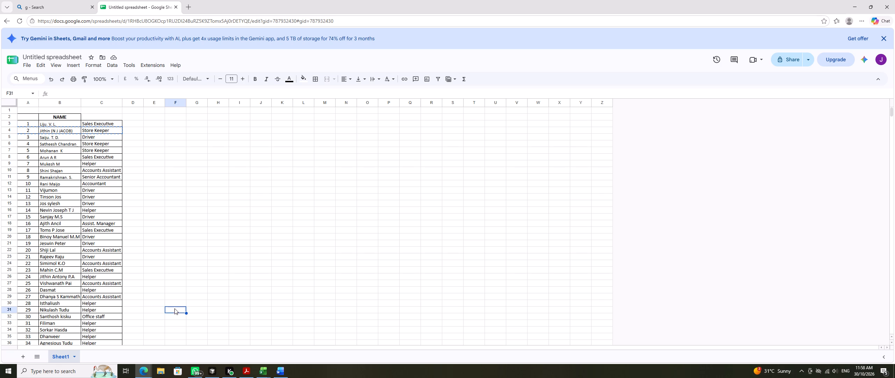
Duplicate Sheet1 within the spreadsheet.
right_click(61, 360)
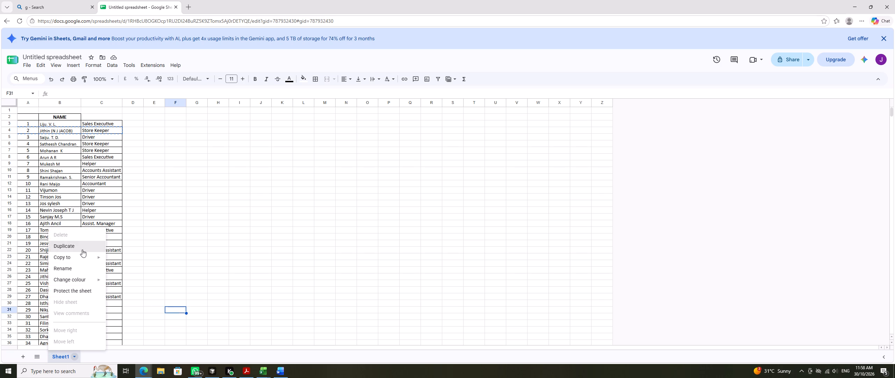
left_click(82, 250)
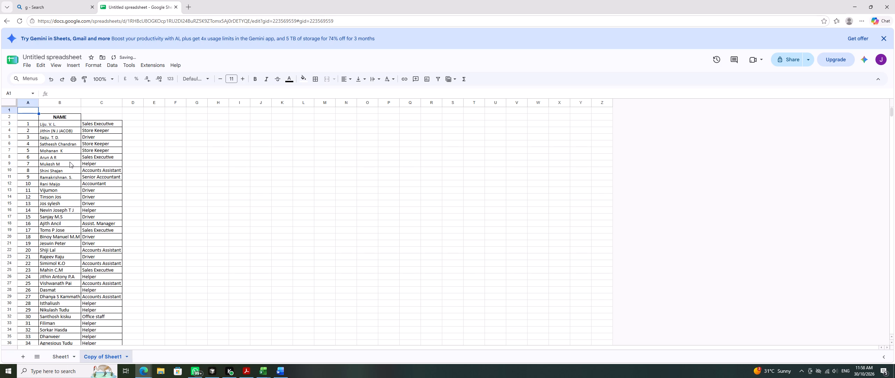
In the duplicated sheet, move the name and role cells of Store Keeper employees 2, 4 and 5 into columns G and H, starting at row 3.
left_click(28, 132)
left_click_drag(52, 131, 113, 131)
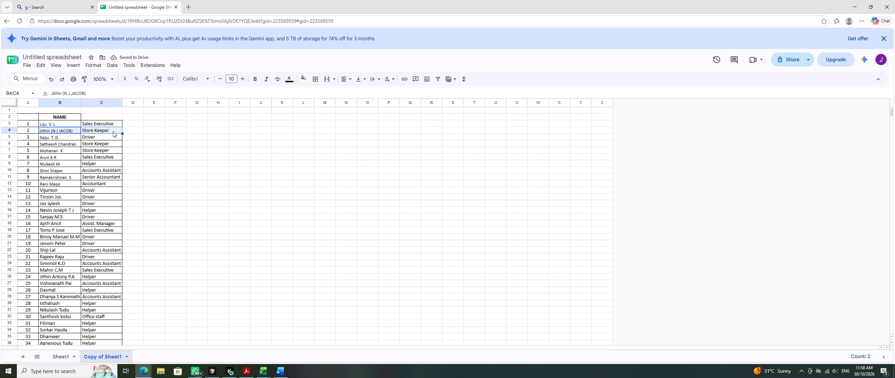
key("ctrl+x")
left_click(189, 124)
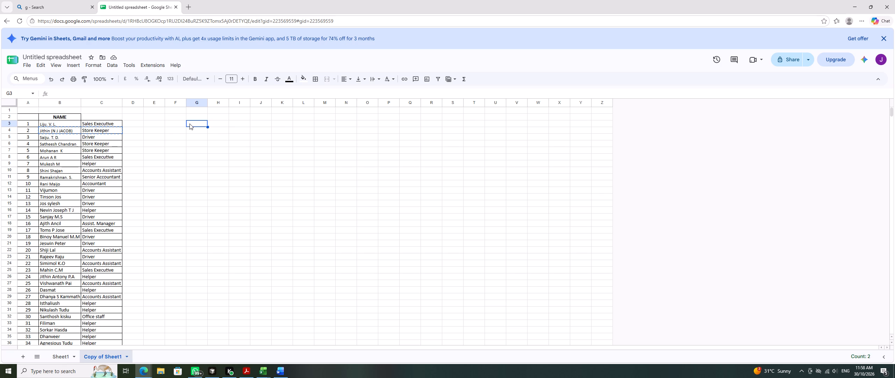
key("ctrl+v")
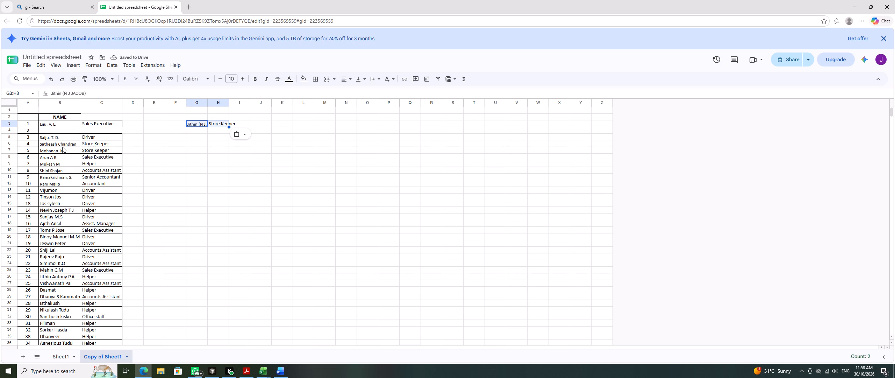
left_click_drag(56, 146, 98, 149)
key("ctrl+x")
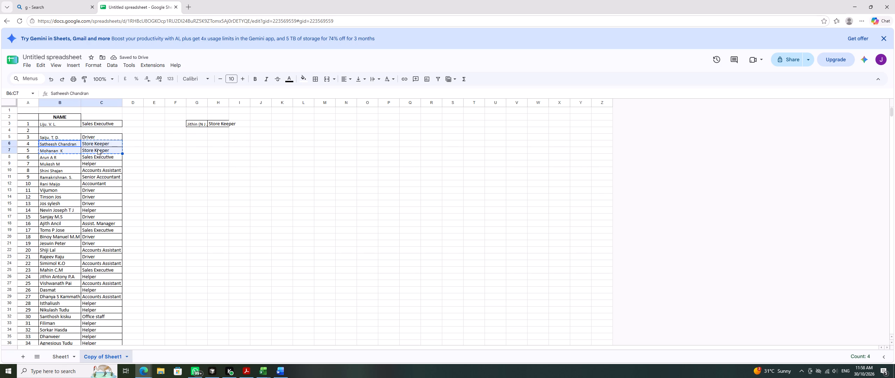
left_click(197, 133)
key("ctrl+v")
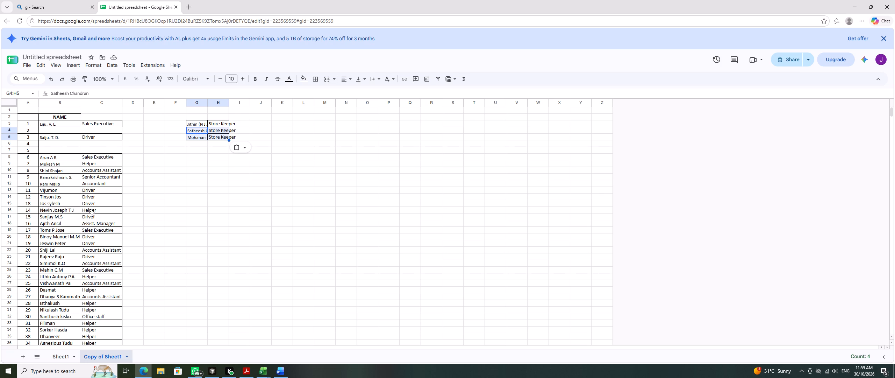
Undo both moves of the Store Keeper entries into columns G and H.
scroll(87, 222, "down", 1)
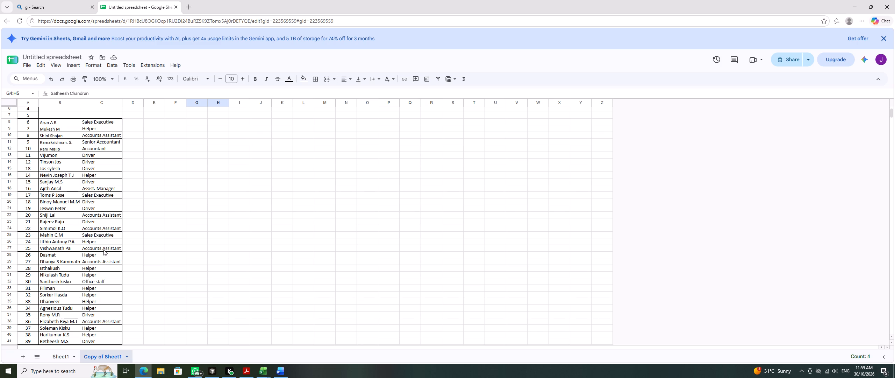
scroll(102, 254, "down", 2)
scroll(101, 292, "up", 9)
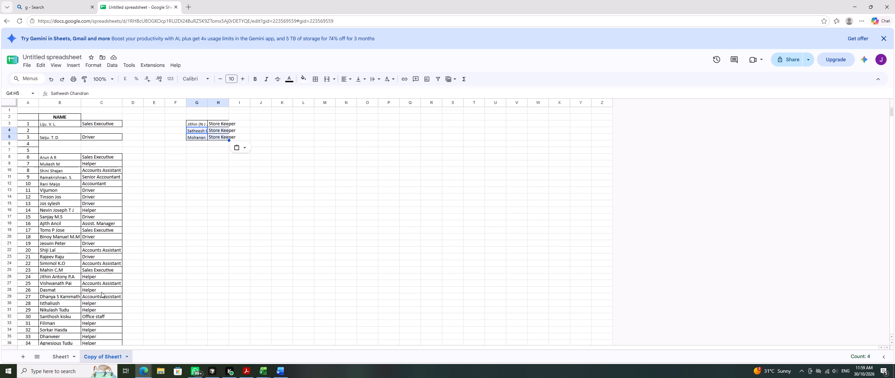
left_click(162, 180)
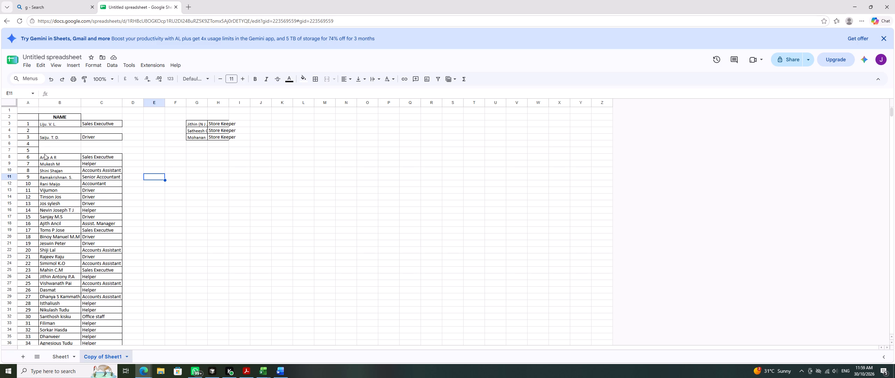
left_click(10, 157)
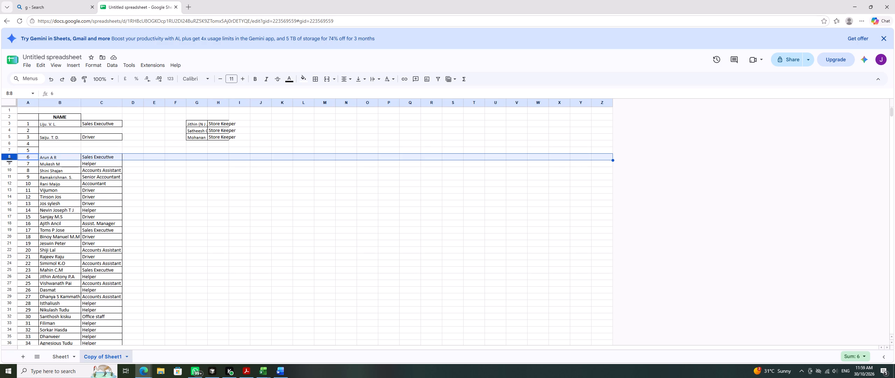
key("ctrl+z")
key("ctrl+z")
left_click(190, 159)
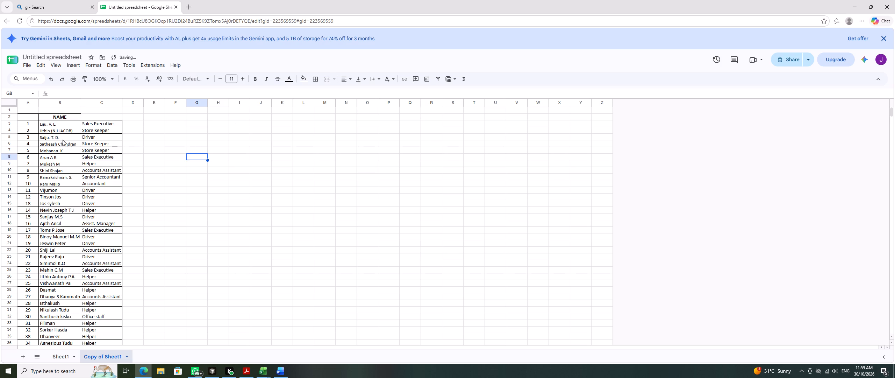
Move the entire rows of Store Keepers 4 and 5 up, directly below Store Keeper 2 and above Driver 3.
left_click_drag(8, 143, 9, 139)
left_click(8, 143)
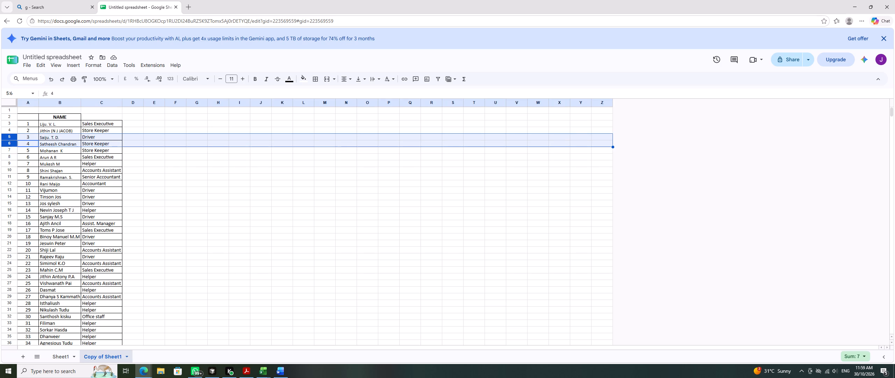
left_click(166, 160)
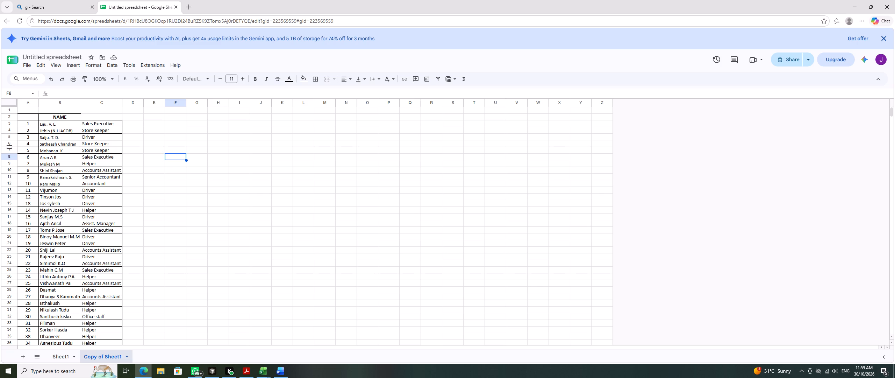
left_click(10, 144)
left_click_drag(10, 144, 12, 137)
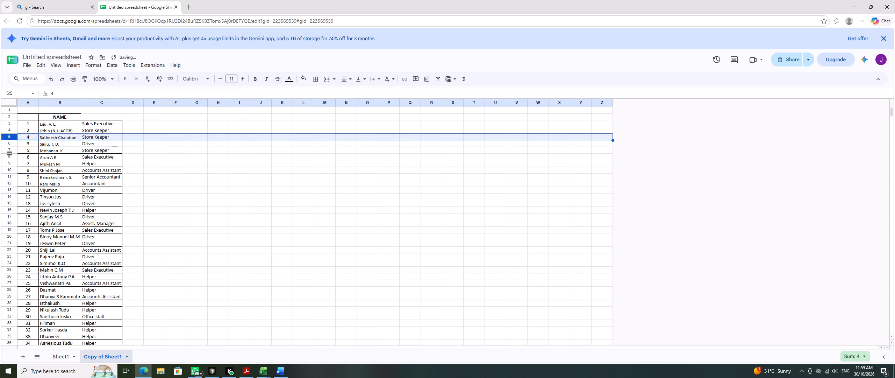
left_click_drag(9, 151, 9, 143)
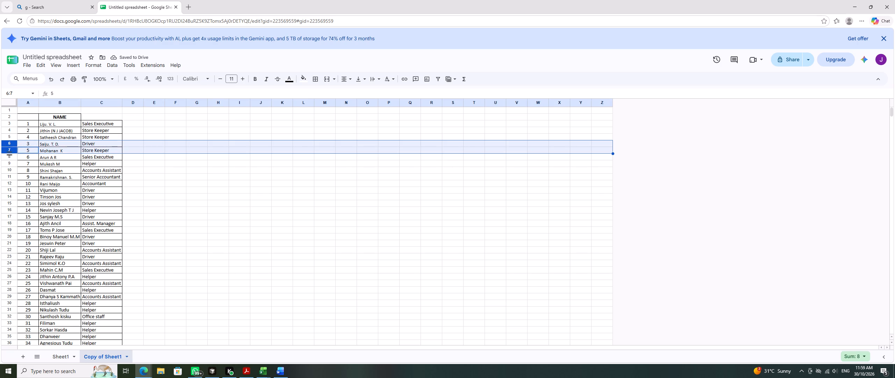
left_click(7, 153)
left_click(9, 150)
left_click(36, 161)
left_click(8, 151)
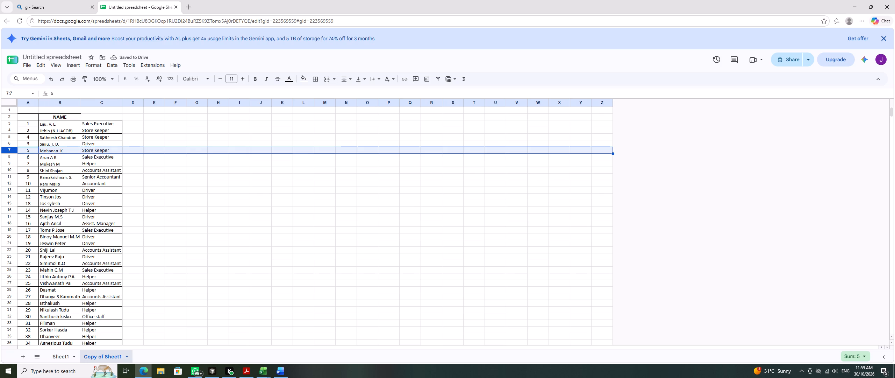
left_click_drag(8, 151, 9, 144)
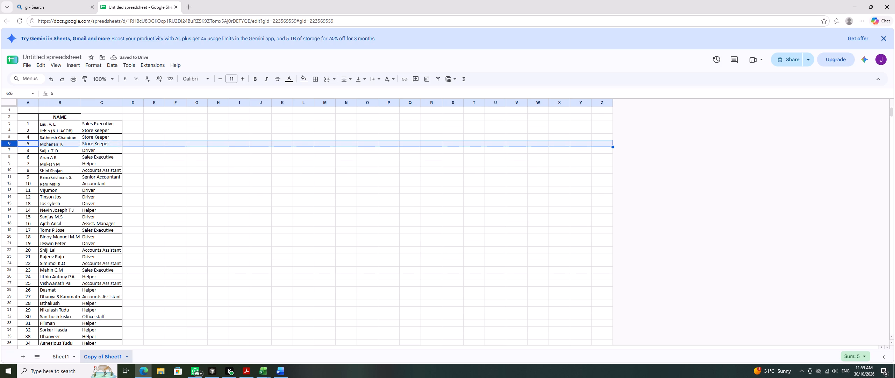
Move the row of Sales Executive 6 up to row 4, directly below Sales Executive 1.
left_click(8, 158)
left_click_drag(8, 158, 8, 149)
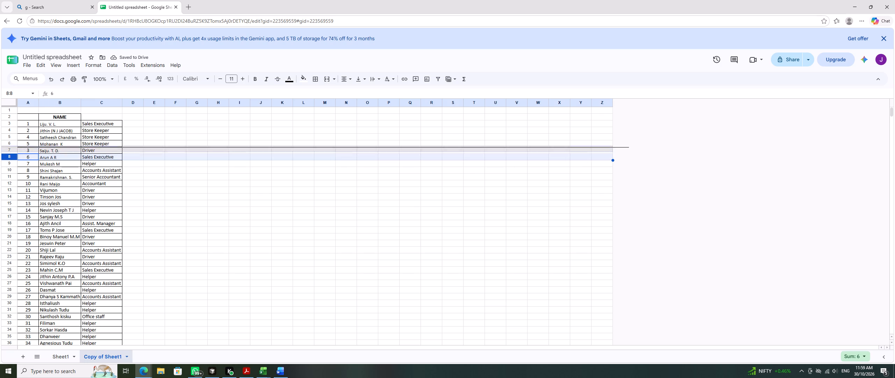
left_click_drag(8, 149, 9, 132)
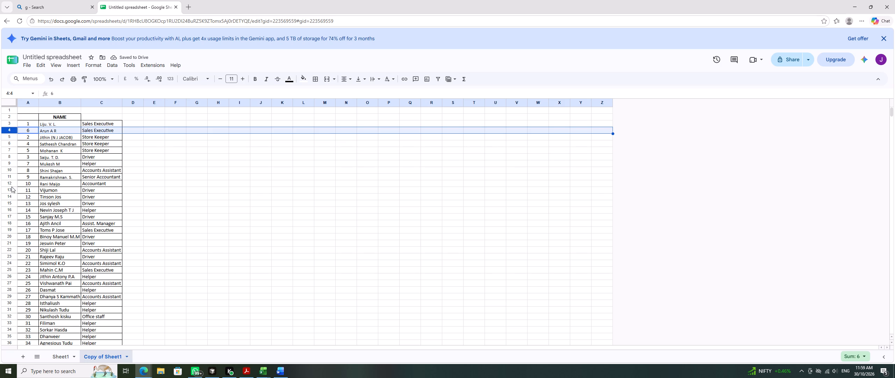
Move the three consecutive Driver rows numbered 11 to 13 up, directly below Driver 3.
left_click(8, 189)
left_click(10, 204, "shift")
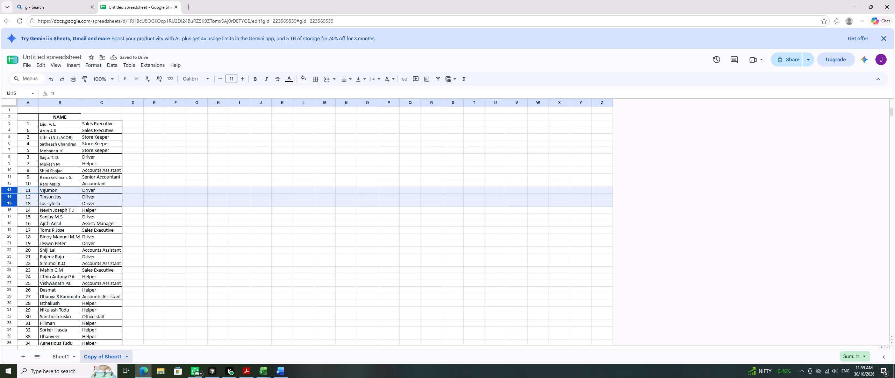
left_click(11, 198)
left_click_drag(11, 196, 15, 160)
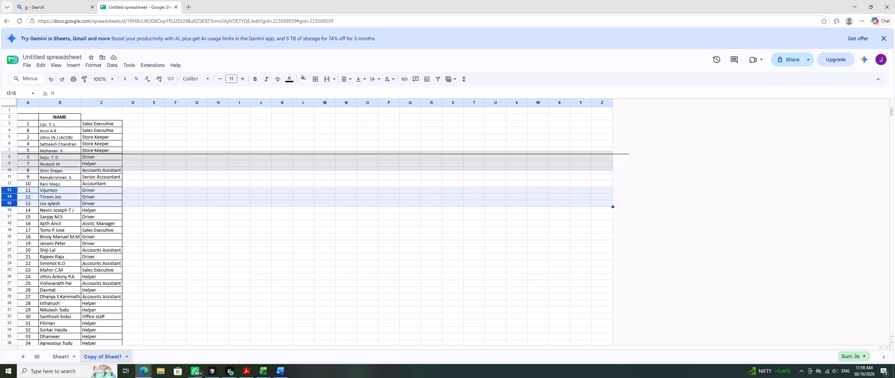
left_click_drag(15, 160, 15, 164)
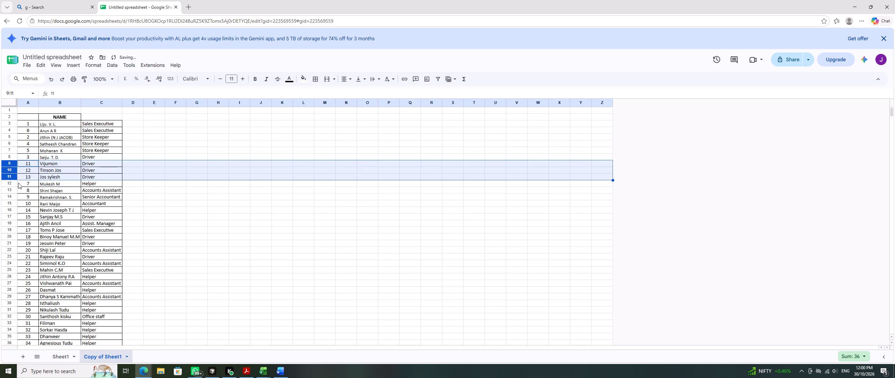
Move the row of Helper 14 up to row 12, directly below Driver 13 and above Helper 7.
left_click(15, 208)
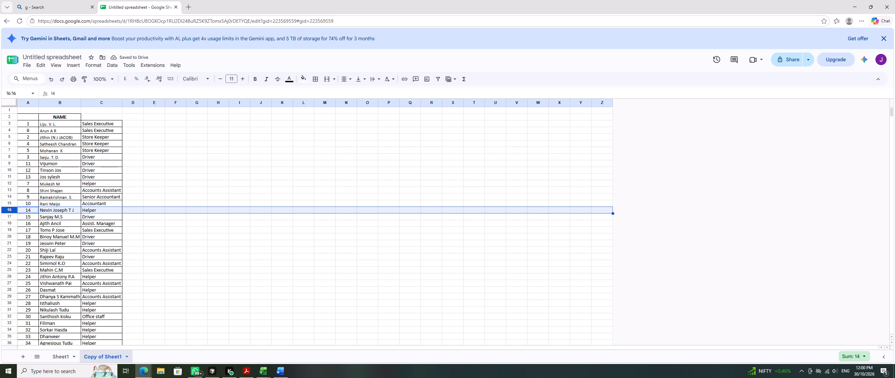
left_click_drag(14, 210, 19, 184)
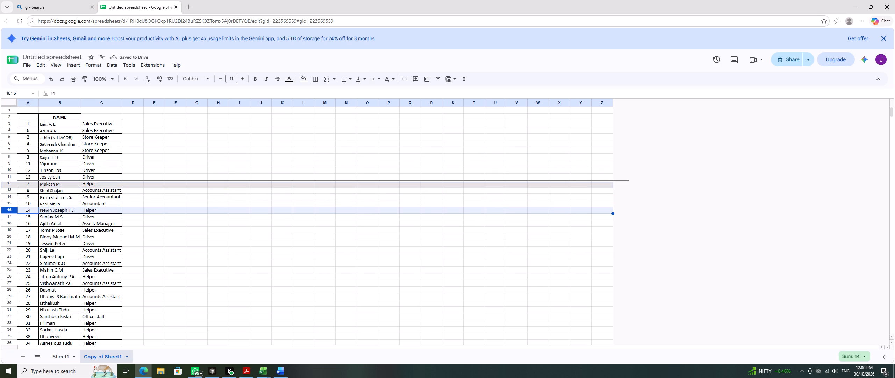
left_click_drag(19, 184, 19, 187)
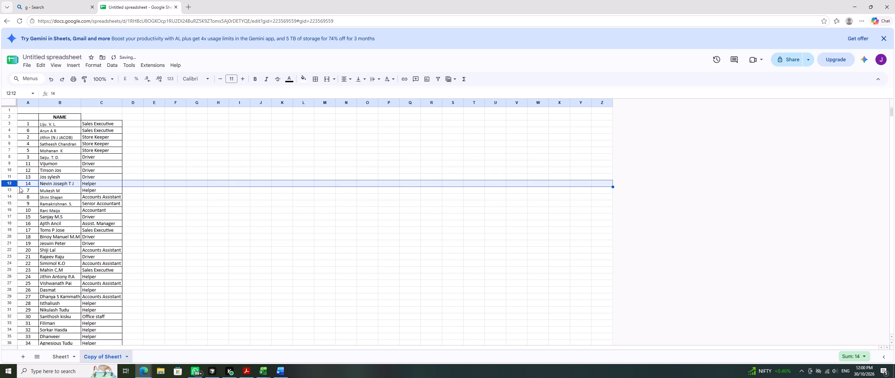
Move the row of Driver 15 up to row 12, directly below Driver 13.
left_click(14, 216)
left_click_drag(12, 218, 14, 185)
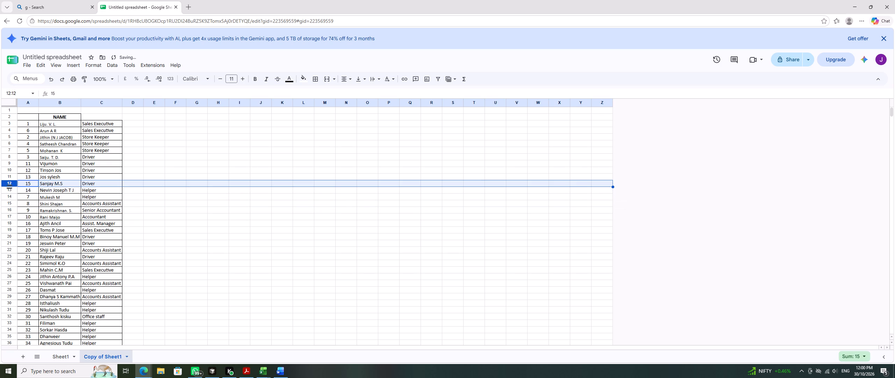
Move the row of Sales Executive 17 up to row 5, directly below Sales Executive 6.
left_click(10, 229)
left_click_drag(10, 229, 19, 154)
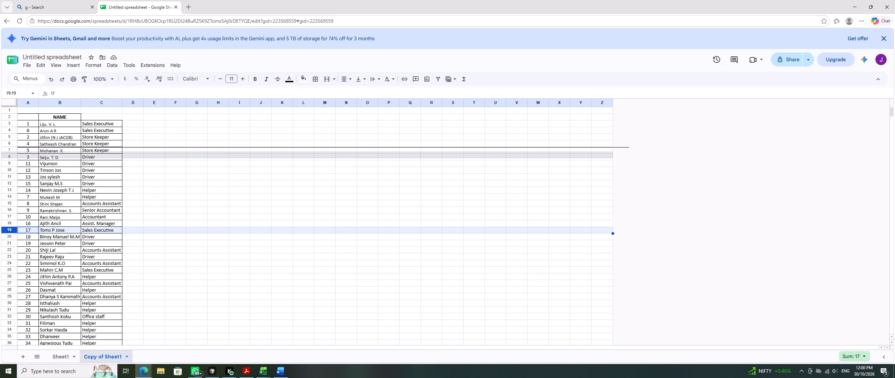
left_click_drag(19, 154, 21, 138)
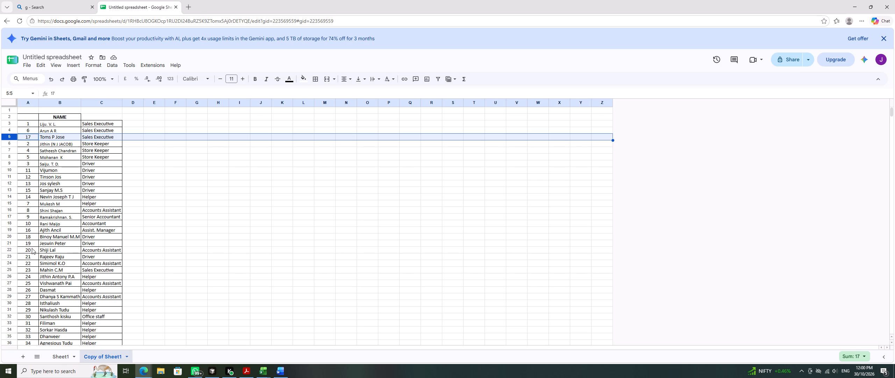
Move the Accounts Assistant rows numbered 20, 22, 25 and 27 up, in that order, directly below Accounts Assistant 8.
left_click(6, 250)
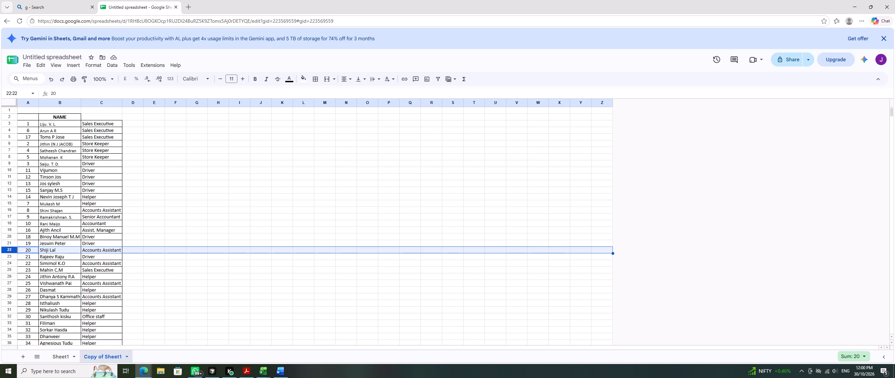
left_click_drag(6, 250, 12, 215)
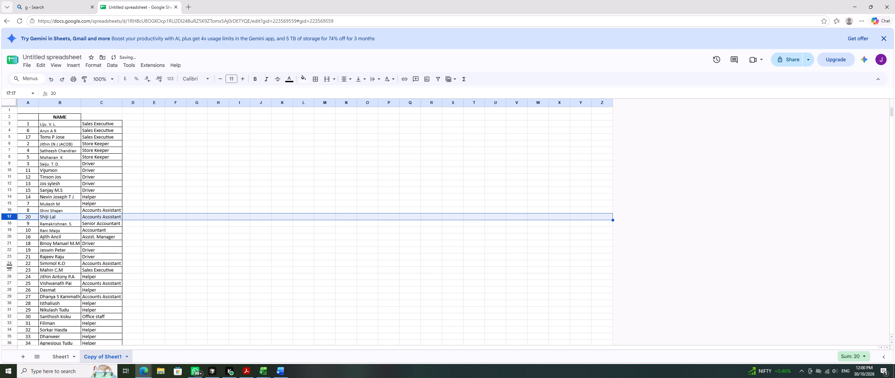
left_click(12, 265)
left_click(12, 264)
left_click_drag(12, 264, 12, 230)
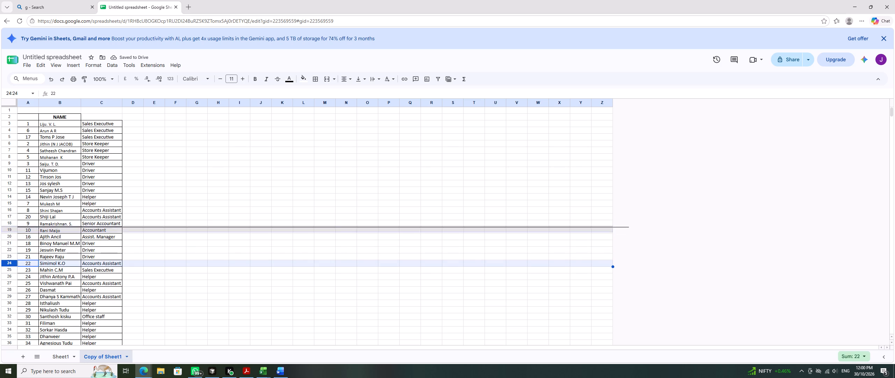
left_click_drag(12, 230, 13, 222)
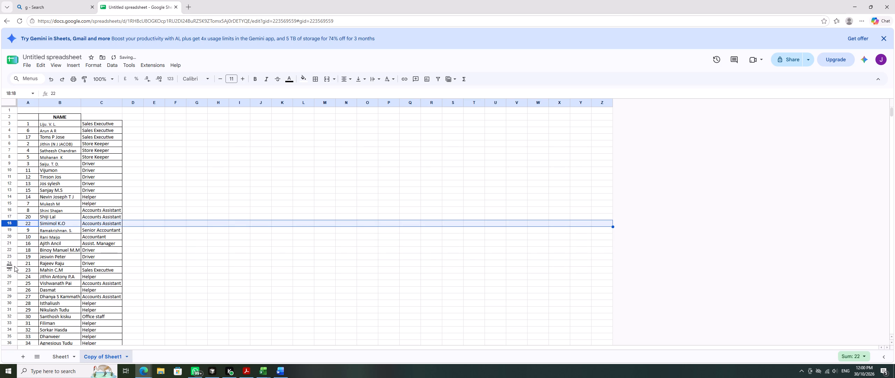
left_click(13, 283)
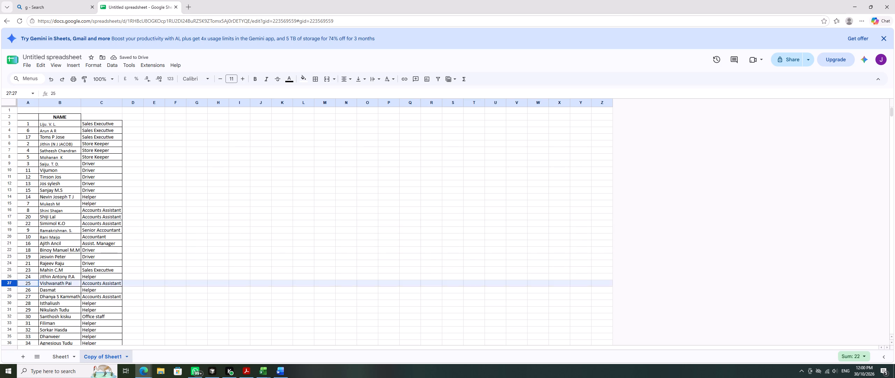
left_click_drag(13, 283, 15, 229)
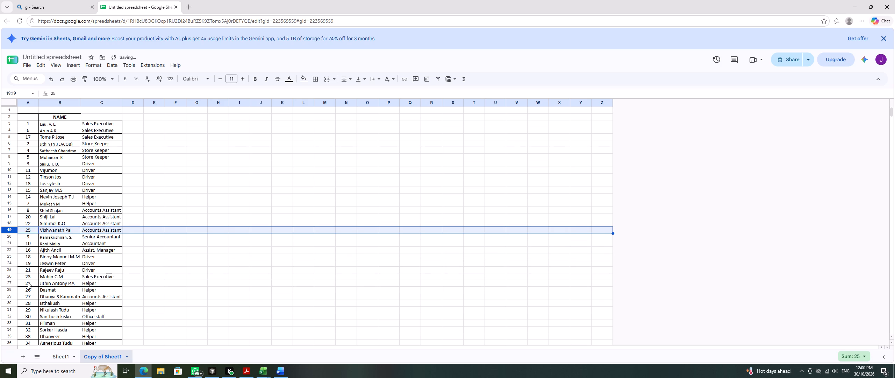
left_click(13, 299)
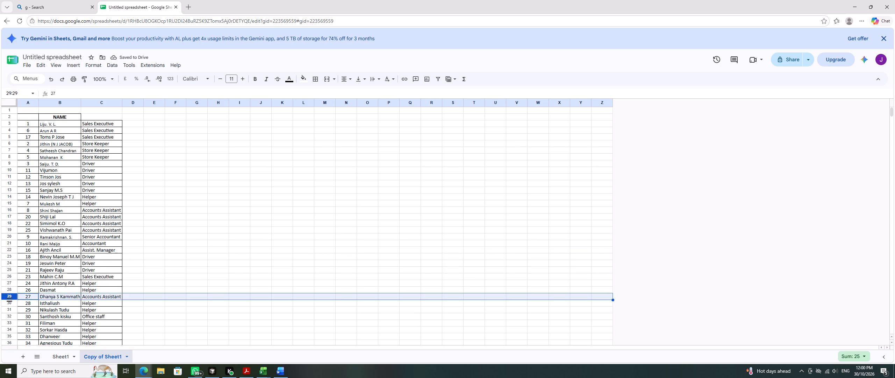
left_click_drag(13, 299, 15, 238)
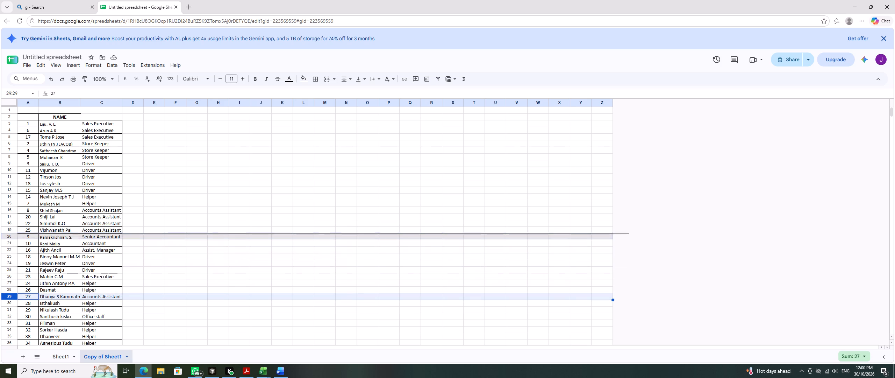
left_click_drag(15, 238, 15, 238)
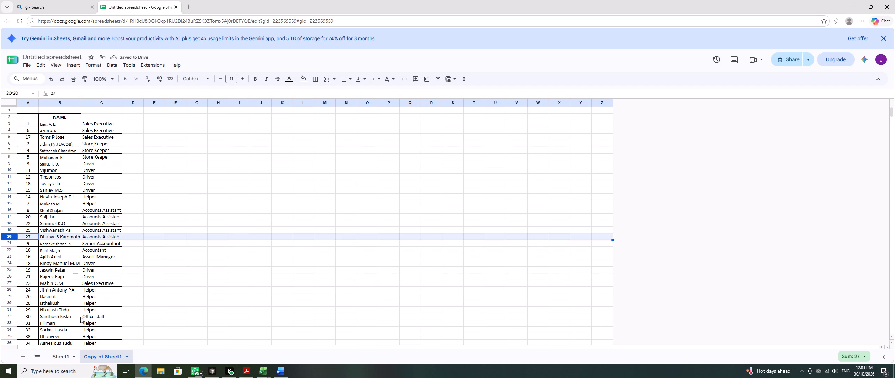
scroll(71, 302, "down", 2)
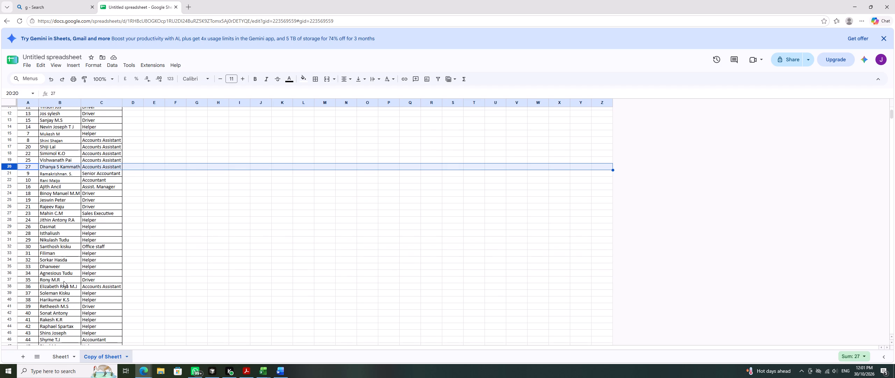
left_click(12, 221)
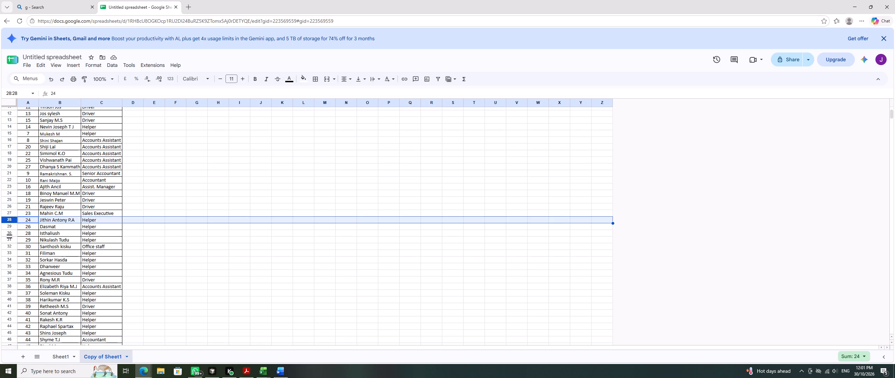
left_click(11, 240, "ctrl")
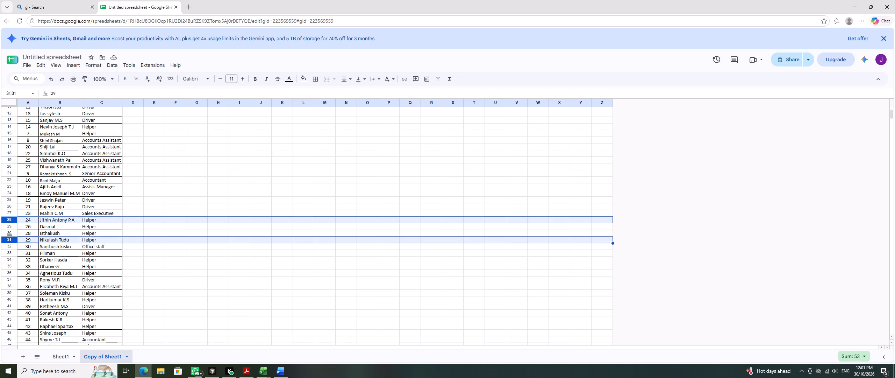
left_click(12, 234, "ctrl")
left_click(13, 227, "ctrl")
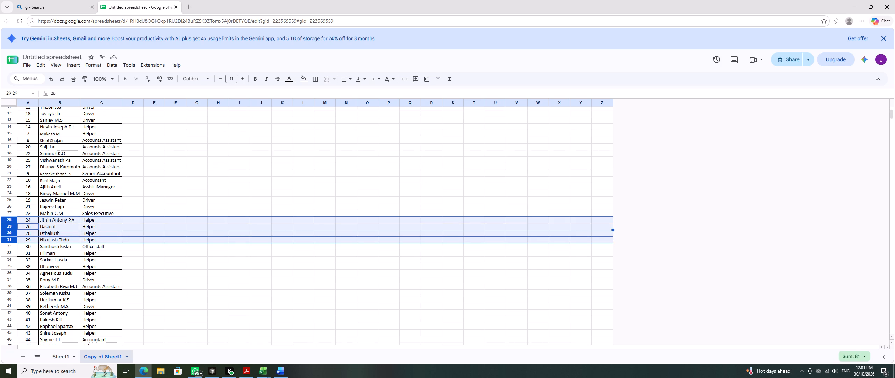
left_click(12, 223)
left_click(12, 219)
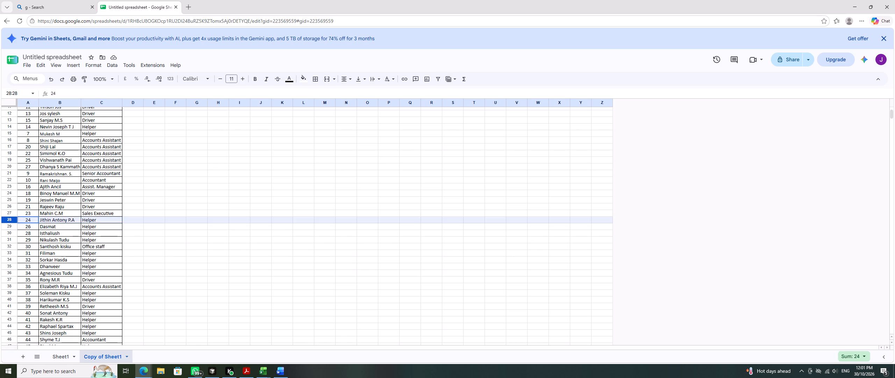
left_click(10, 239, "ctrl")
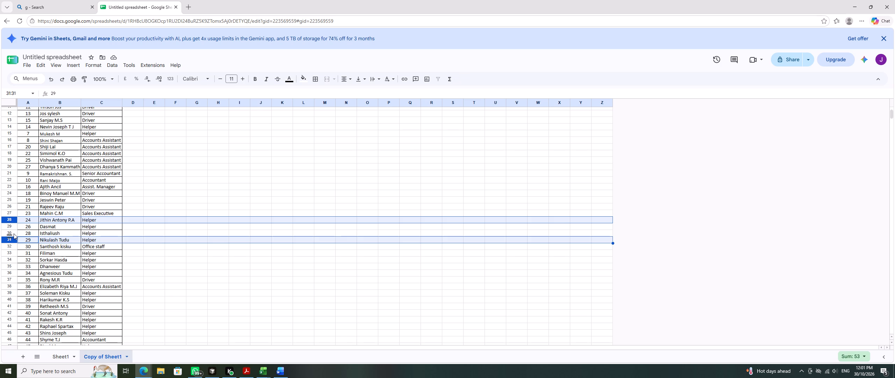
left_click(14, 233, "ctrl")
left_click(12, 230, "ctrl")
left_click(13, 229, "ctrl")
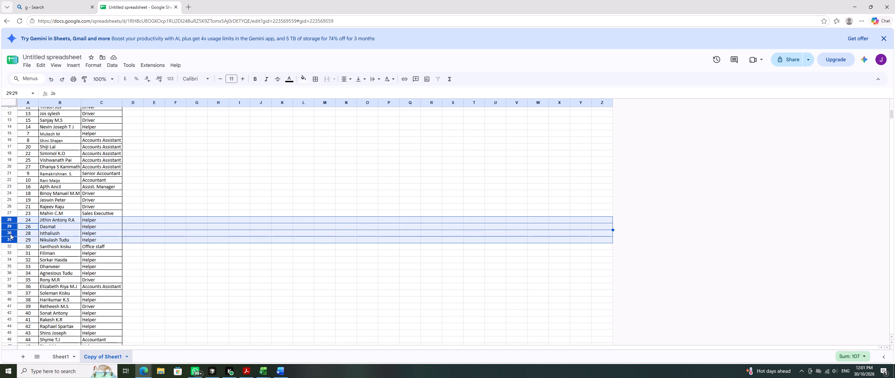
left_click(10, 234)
Move the four consecutive Helper rows numbered 24, 26, 28 and 29 up together, directly below Helper 7.
left_click_drag(11, 221, 12, 222)
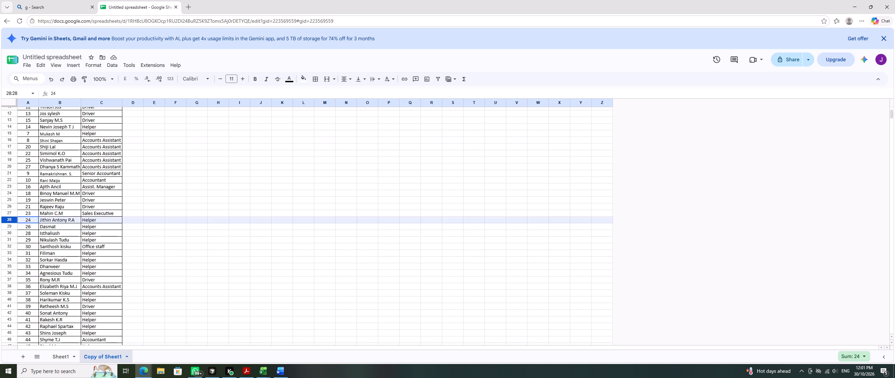
left_click_drag(12, 222, 16, 240)
left_click_drag(12, 222, 13, 210)
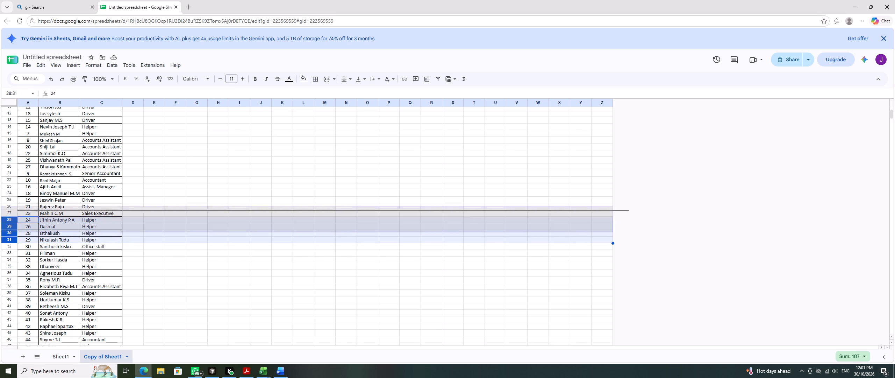
left_click_drag(13, 210, 20, 161)
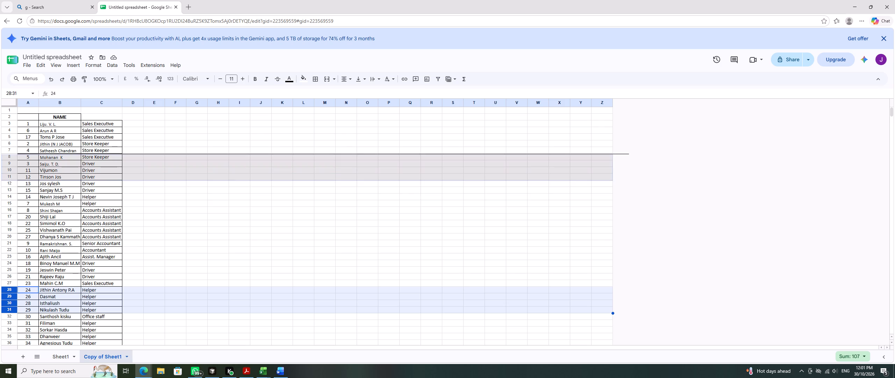
left_click_drag(20, 161, 14, 209)
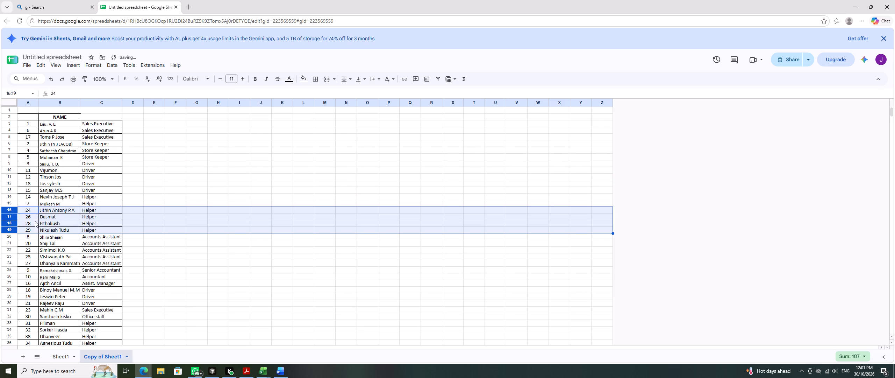
Move the four consecutive Helper rows numbered 31 to 34 up together, directly below Helper 29.
scroll(75, 273, "down", 2)
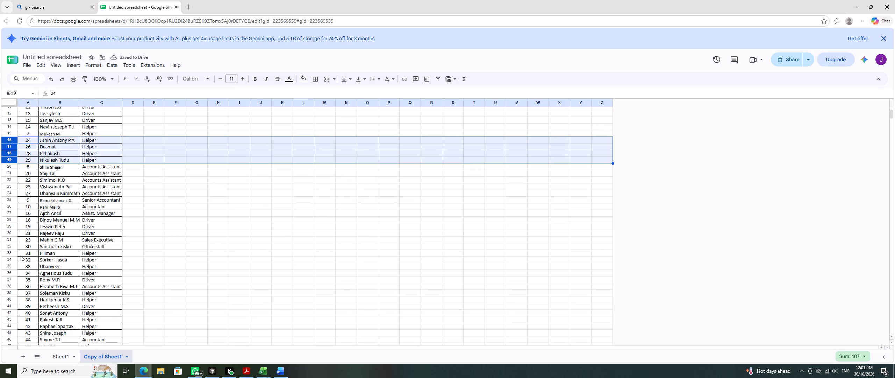
left_click_drag(12, 254, 14, 279)
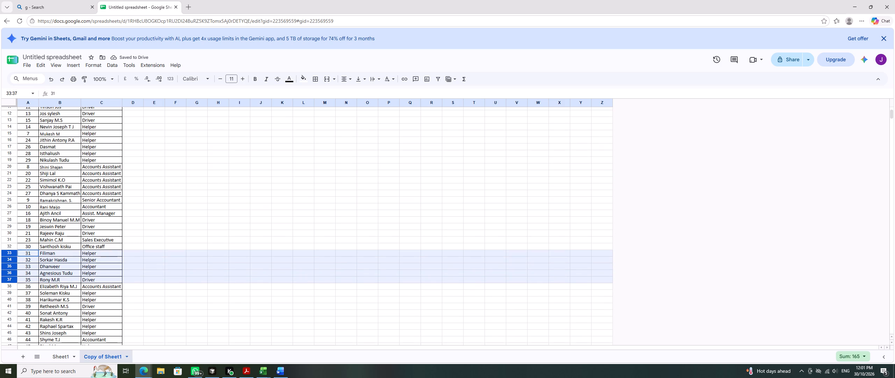
left_click_drag(14, 279, 14, 274)
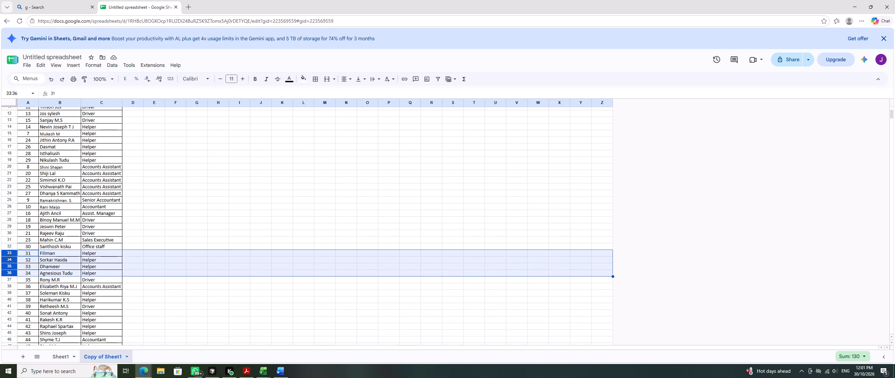
left_click_drag(12, 254, 26, 168)
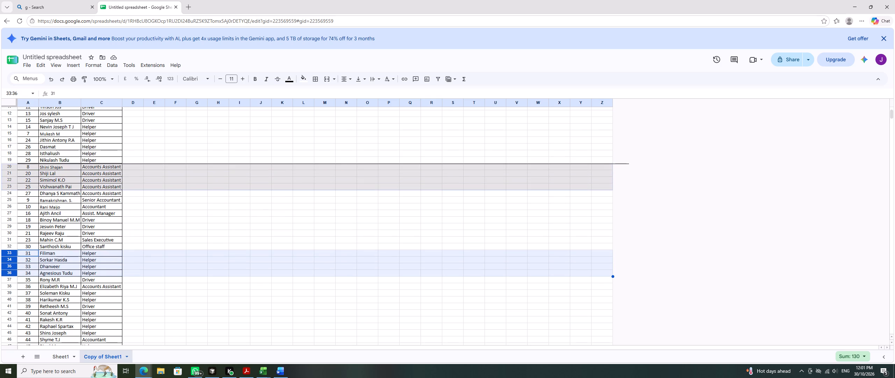
left_click_drag(26, 168, 25, 168)
Move the row of Helper 40 up directly below Helper 34.
scroll(23, 305, "down", 2)
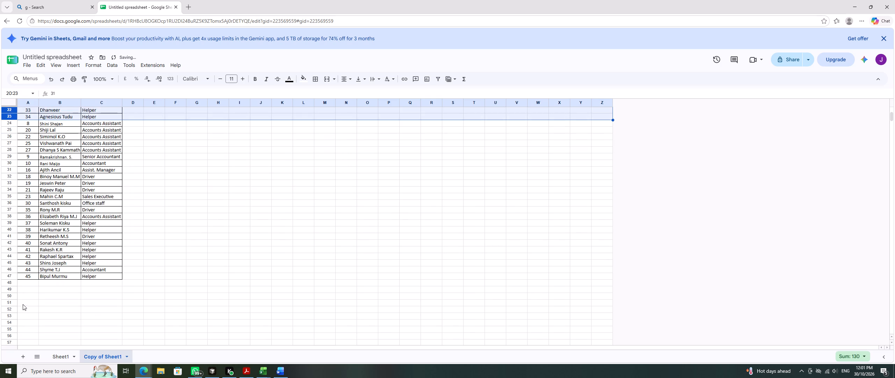
left_click(13, 223)
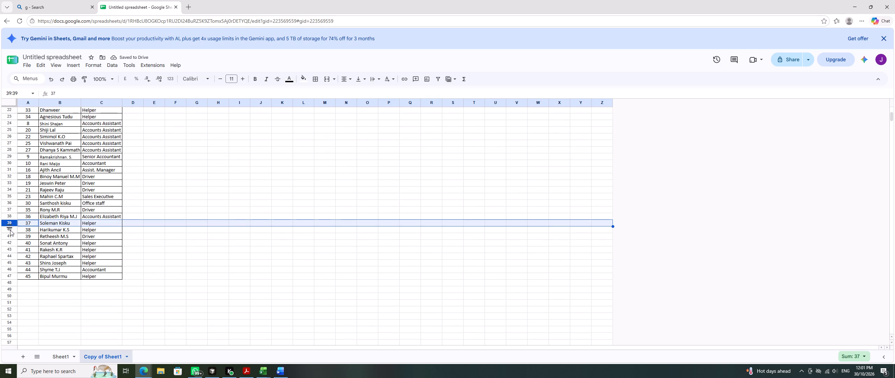
left_click(10, 230, "ctrl")
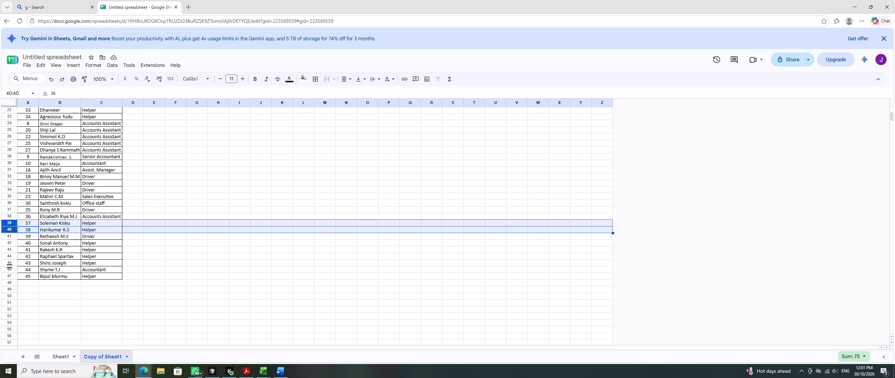
left_click(12, 264, "ctrl")
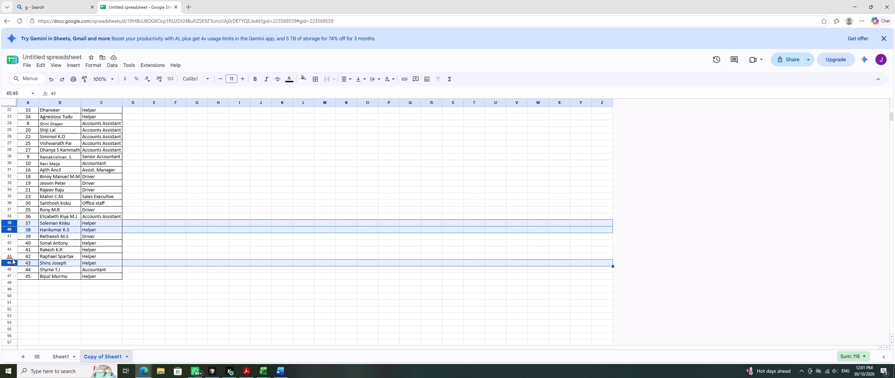
left_click(13, 257, "ctrl")
left_click(13, 249, "ctrl")
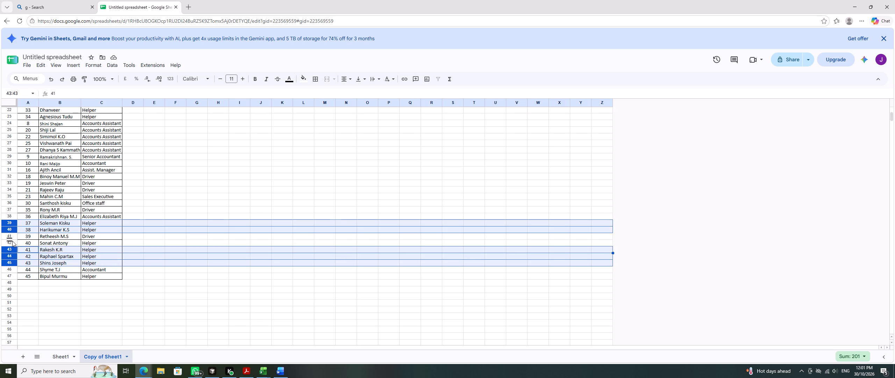
left_click(13, 242, "ctrl")
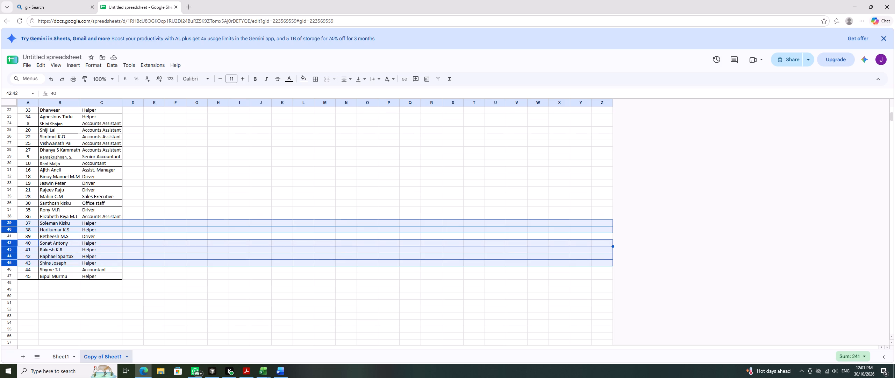
left_click_drag(13, 243, 17, 124, "ctrl")
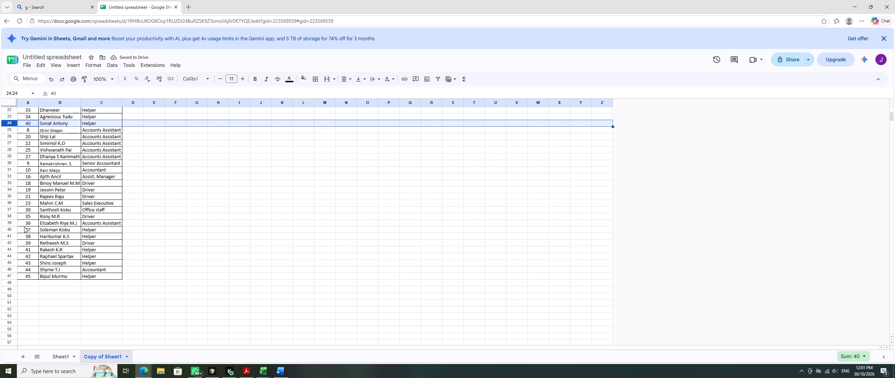
Move the Helper rows numbered 37 and 38 up, in that order, directly below Helper 40.
left_click(15, 228)
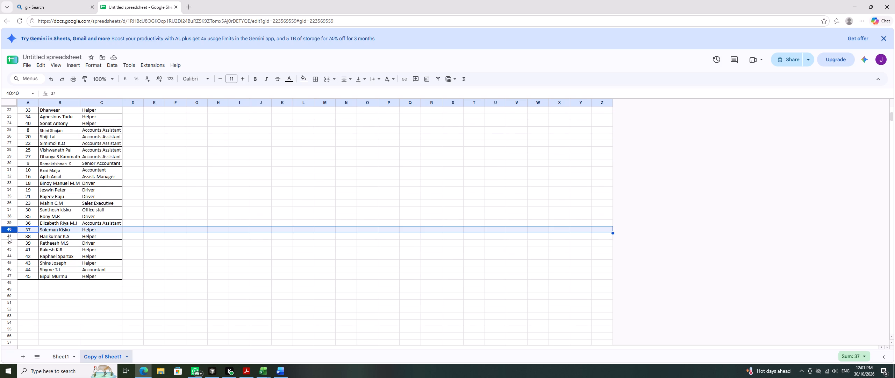
left_click(8, 237)
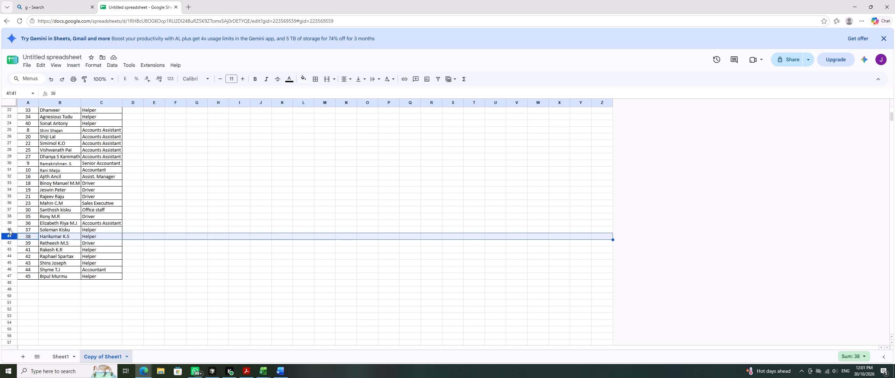
left_click(9, 229, "ctrl")
left_click_drag(12, 230, 9, 124, "ctrl")
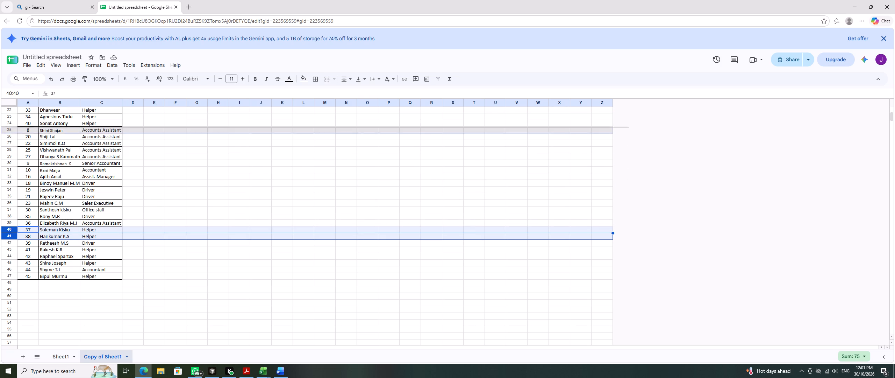
left_click_drag(9, 124, 9, 129, "ctrl")
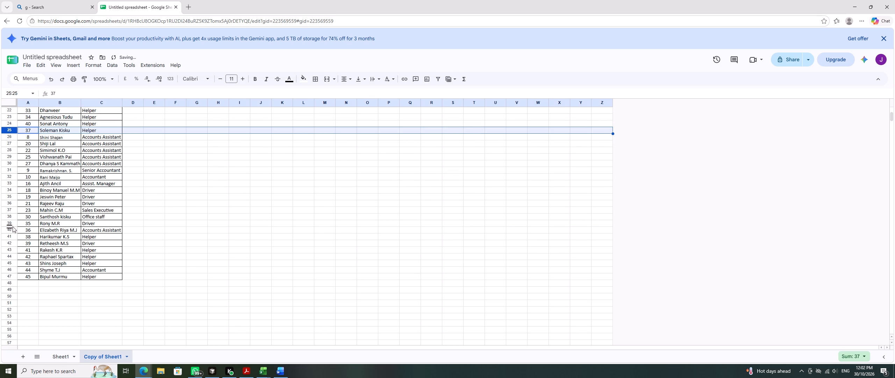
left_click(12, 236)
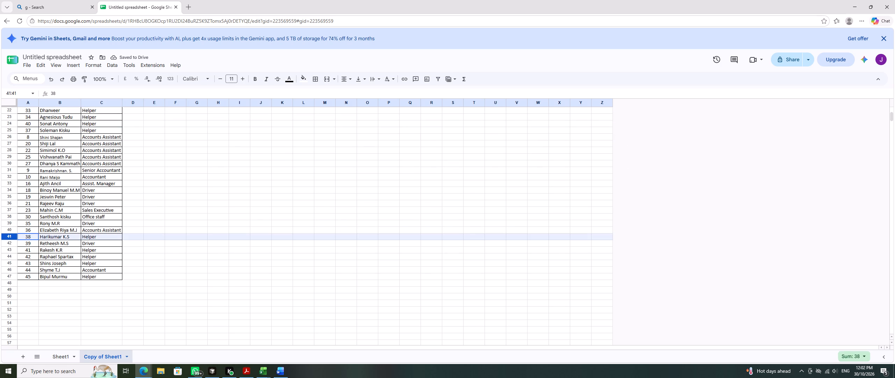
left_click_drag(12, 238, 20, 139)
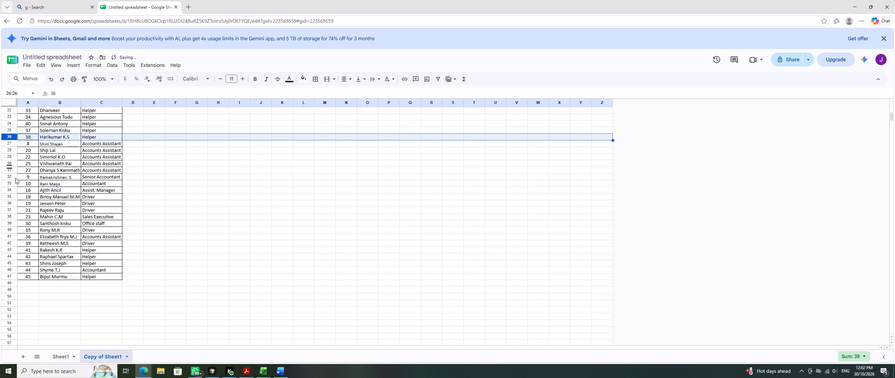
Move the Helper rows numbered 41, 42, 43 and 45 up, in that order, directly below Helper 38.
left_click_drag(12, 251, 14, 255)
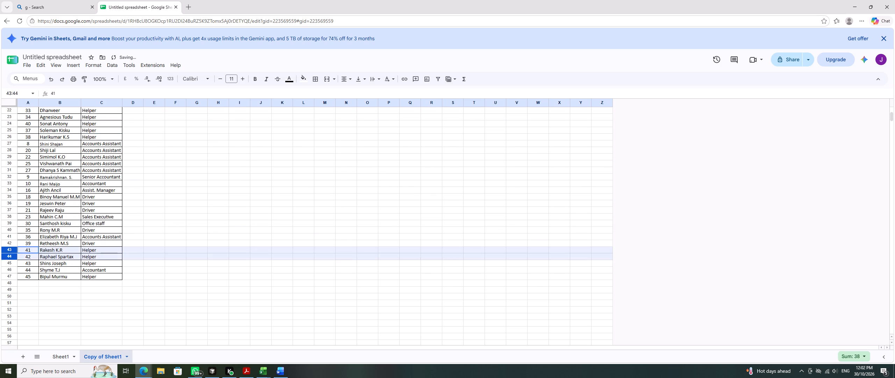
left_click_drag(14, 255, 15, 265)
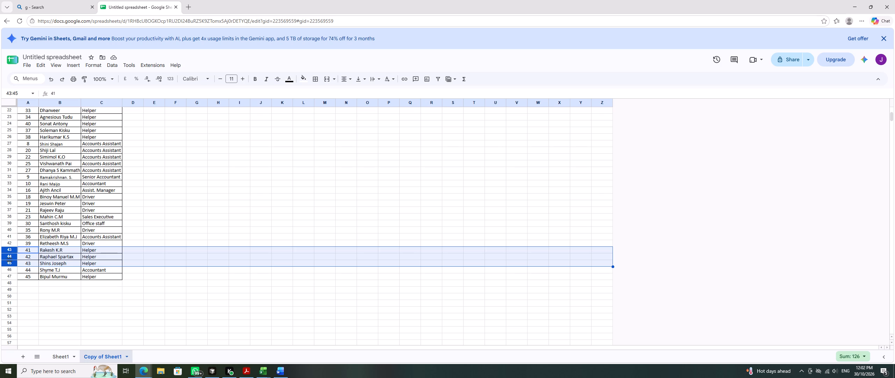
left_click_drag(12, 252, 15, 142)
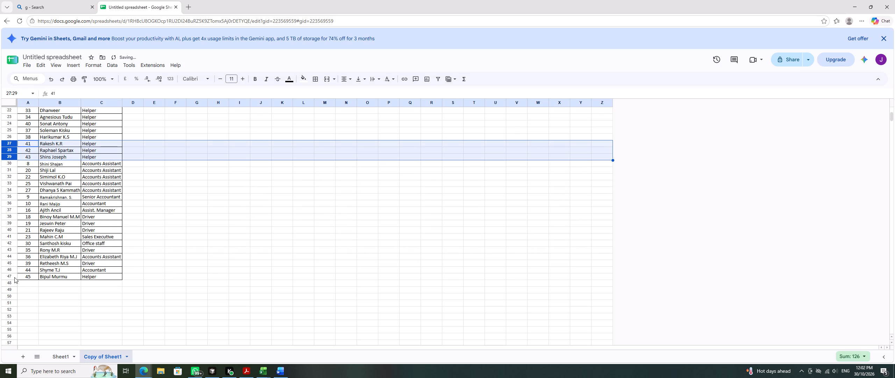
left_click(13, 277)
left_click_drag(13, 277, 15, 166)
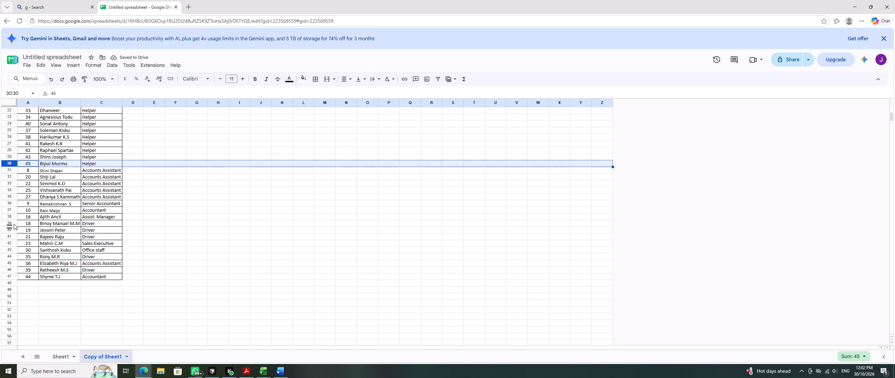
Move the Driver rows numbered 35 and 39 up, in that order, directly below Driver 21.
left_click(14, 255)
left_click_drag(14, 255, 15, 241)
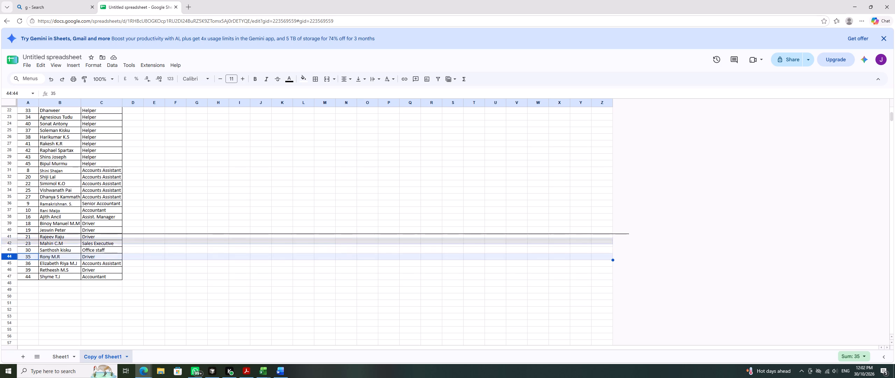
left_click_drag(15, 241, 15, 245)
left_click(11, 269)
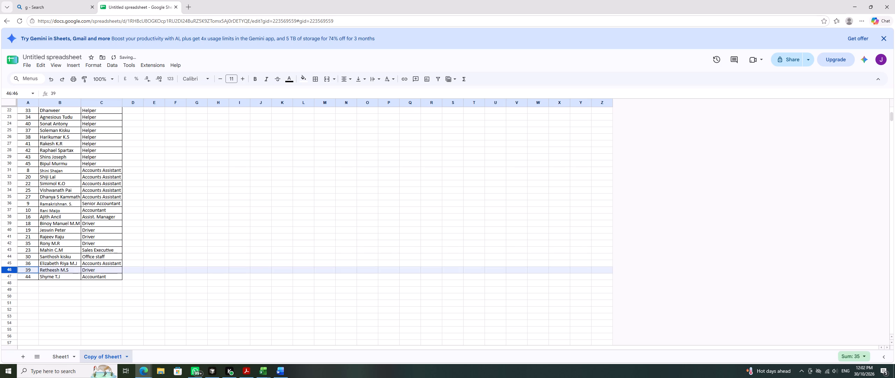
left_click_drag(11, 269, 12, 251)
Move the row of Sales Executive 23 up to row 6, directly below Sales Executive 17.
left_click(13, 258)
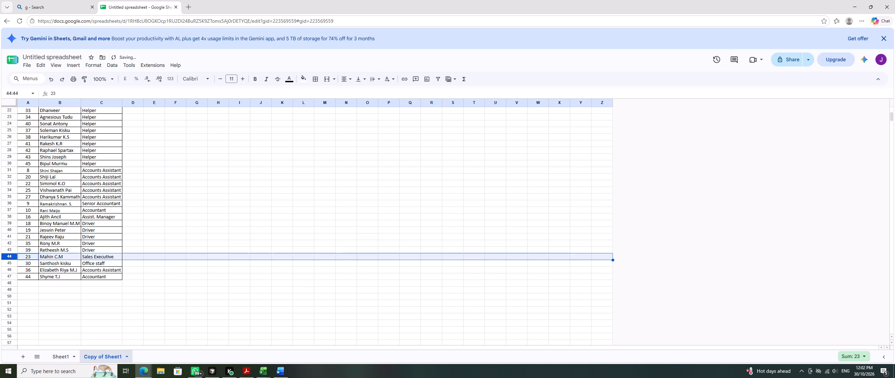
left_click_drag(13, 258, 20, 112)
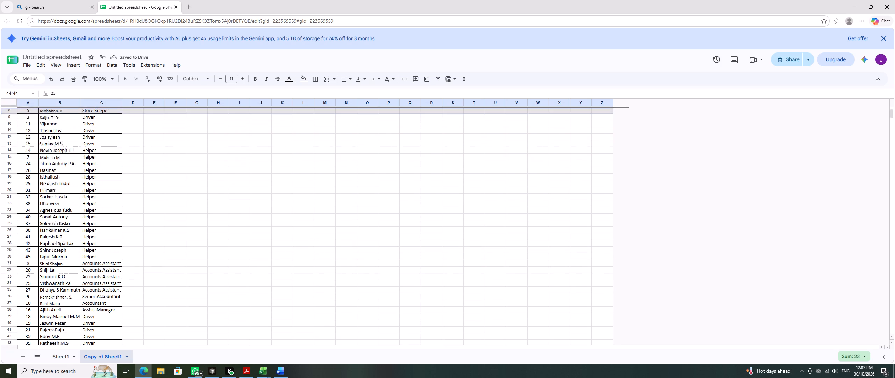
left_click_drag(20, 112, 13, 143)
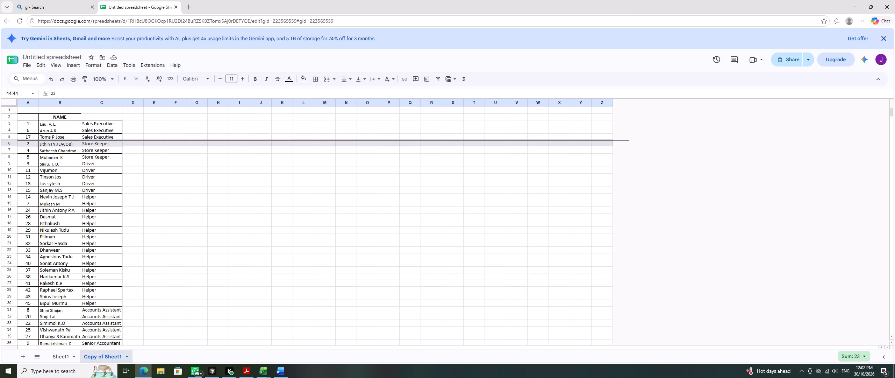
left_click_drag(13, 143, 13, 142)
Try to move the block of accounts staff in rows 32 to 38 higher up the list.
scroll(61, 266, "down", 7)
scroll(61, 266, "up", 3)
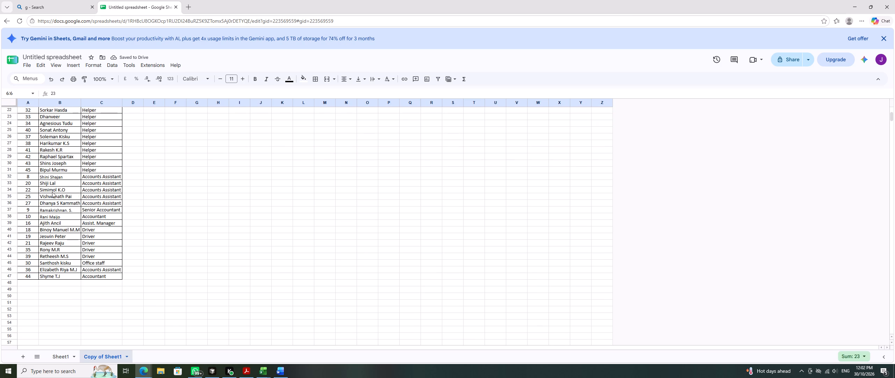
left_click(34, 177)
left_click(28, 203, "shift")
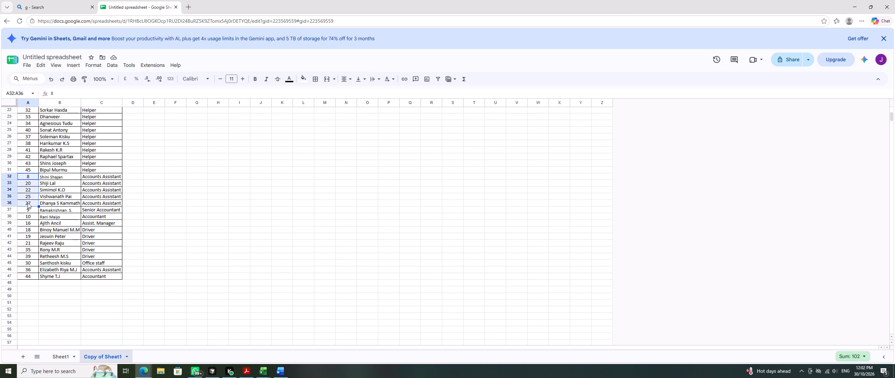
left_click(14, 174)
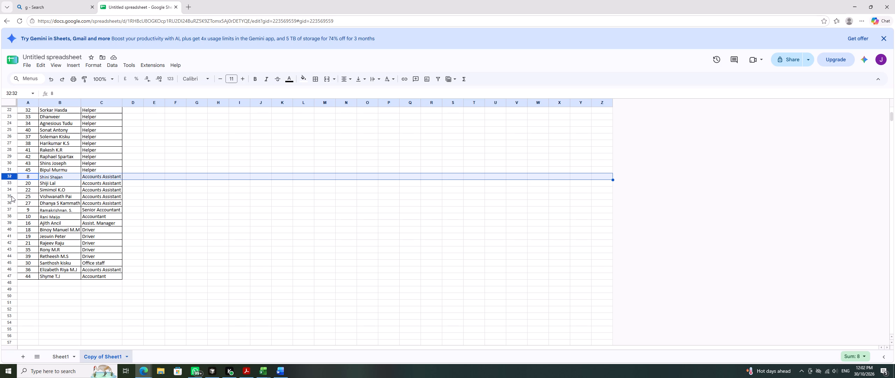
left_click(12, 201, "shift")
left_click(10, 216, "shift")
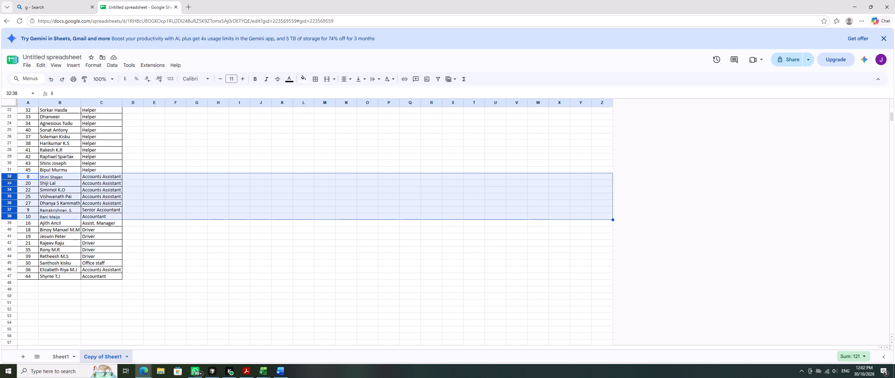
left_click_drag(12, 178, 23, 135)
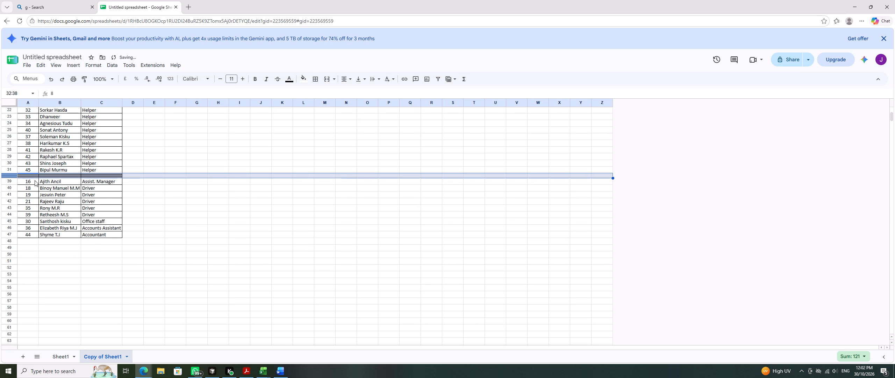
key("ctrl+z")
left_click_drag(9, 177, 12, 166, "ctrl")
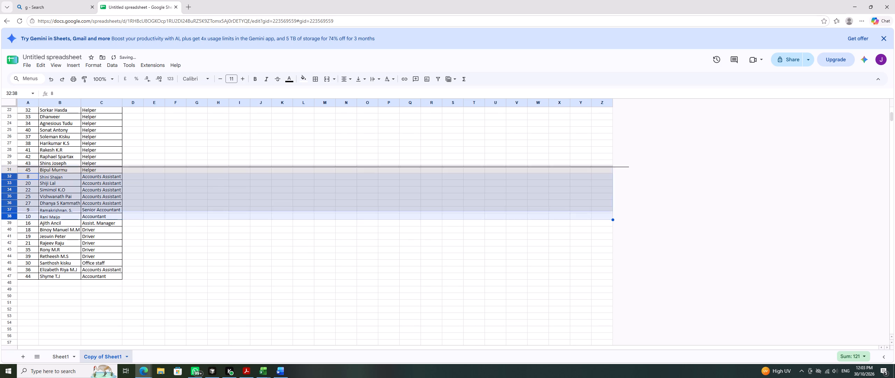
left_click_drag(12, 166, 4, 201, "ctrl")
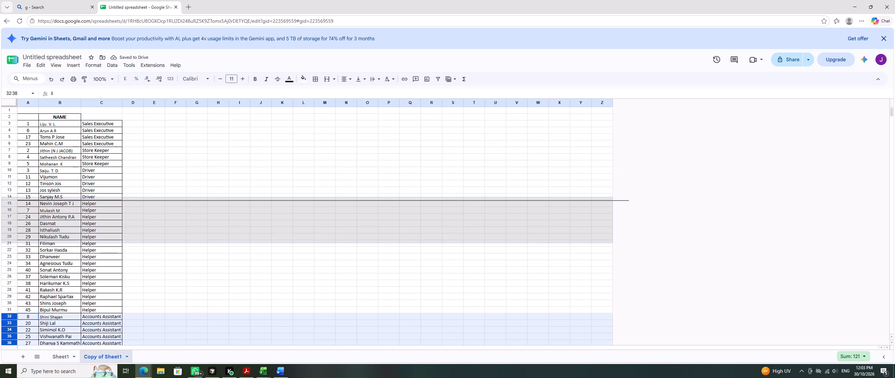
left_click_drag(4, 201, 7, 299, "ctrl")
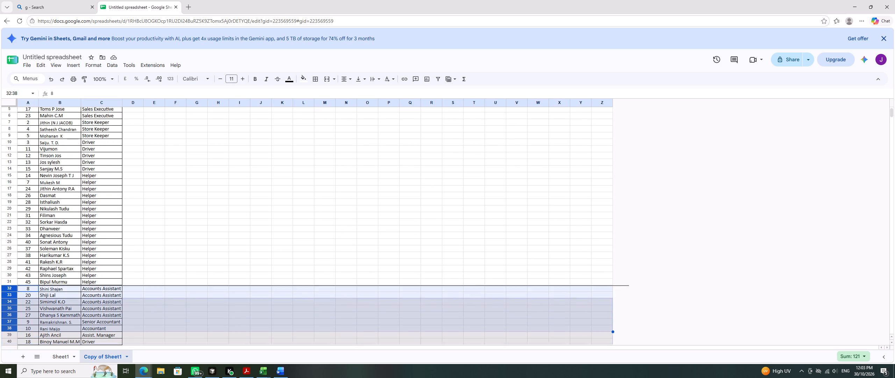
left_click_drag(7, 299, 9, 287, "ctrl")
Move the row of Accounts Assistant 36 up to row 38, directly below Senior Accountant 9.
scroll(63, 278, "down", 6)
scroll(63, 278, "up", 4)
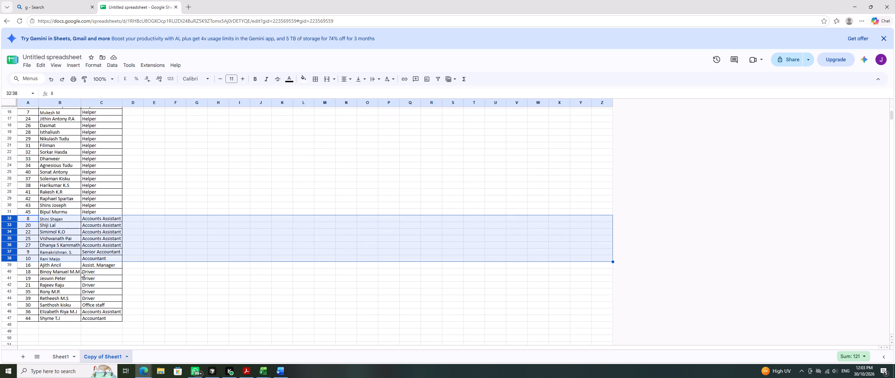
scroll(88, 277, "up", 5)
scroll(88, 277, "down", 5)
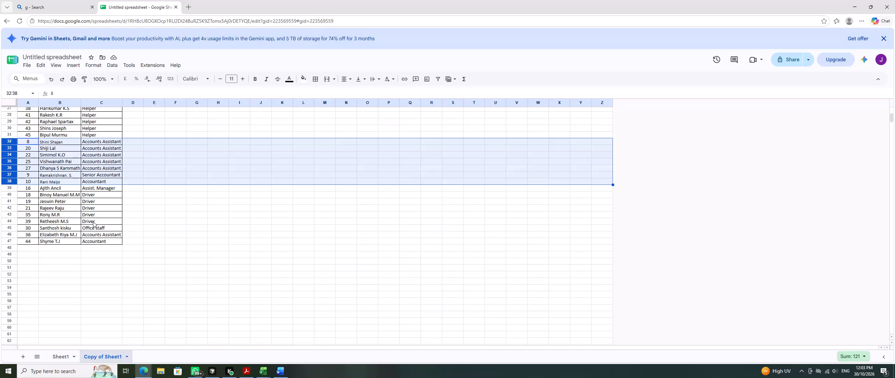
left_click(92, 235)
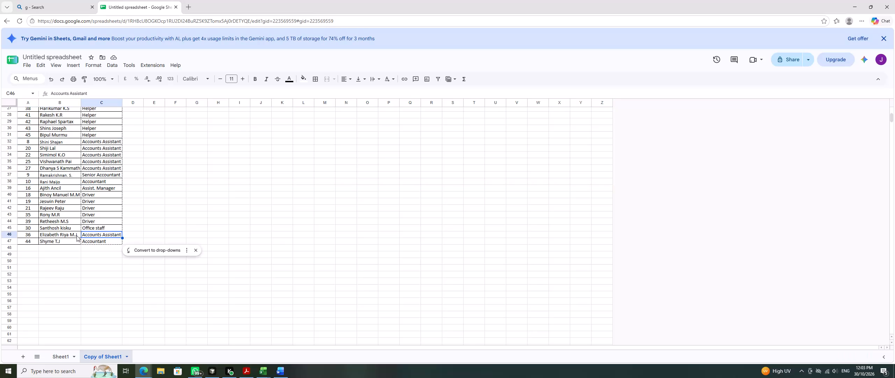
left_click(15, 237)
left_click(13, 244, "ctrl")
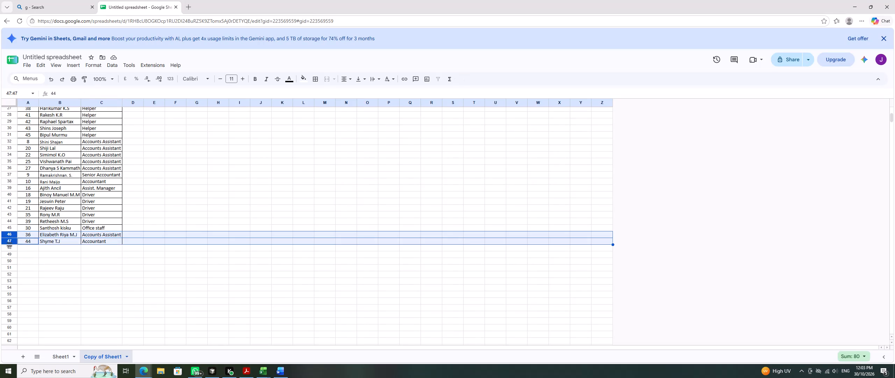
left_click_drag(13, 236, 13, 193)
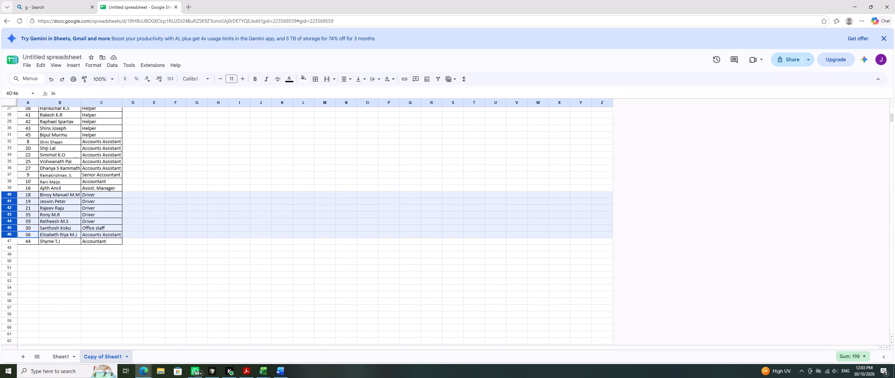
left_click_drag(13, 193, 3, 237)
left_click(12, 241)
left_click(12, 234, "ctrl")
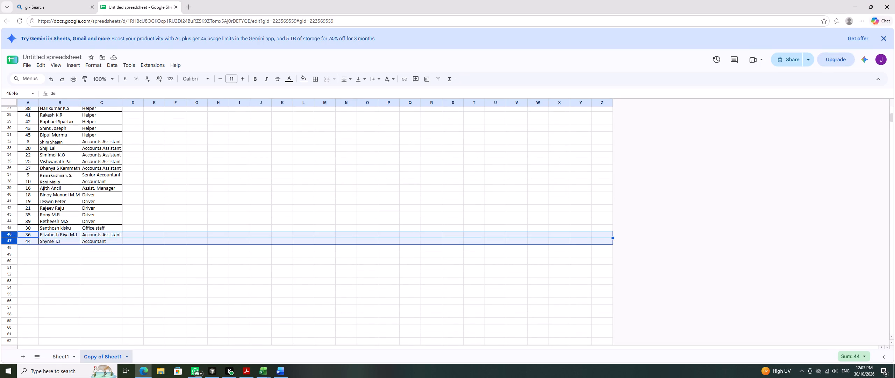
left_click_drag(10, 234, 19, 185)
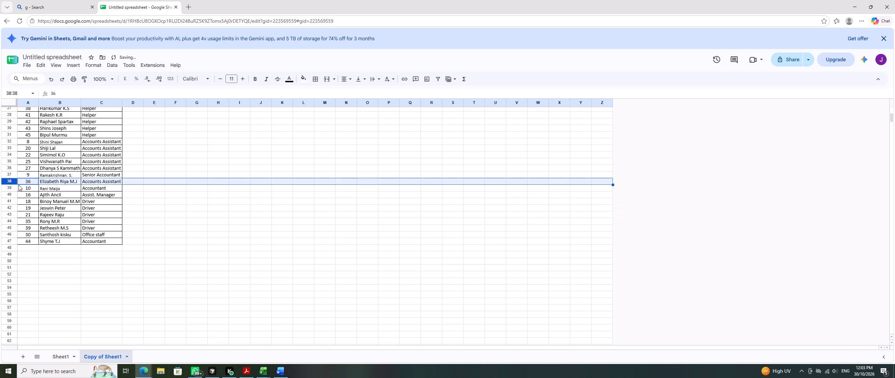
Move the row of Accountant 44 up to row 39, directly above Accountant 10.
scroll(26, 190, "up", 2)
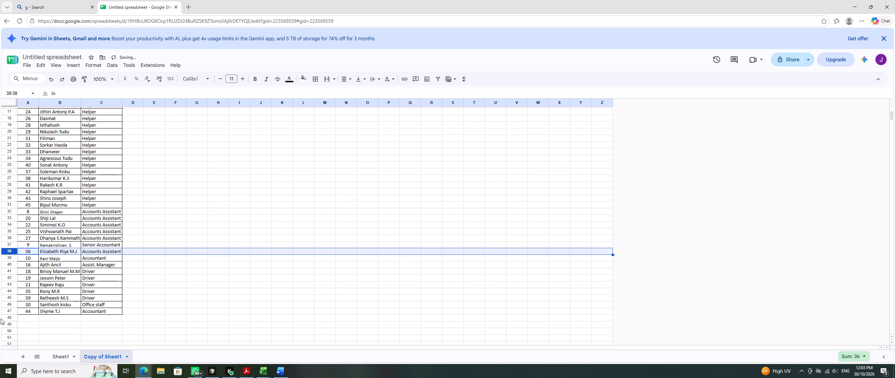
left_click(10, 310)
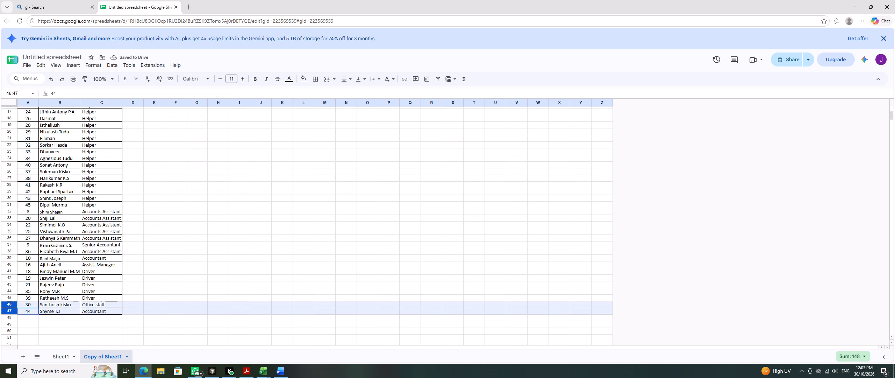
left_click_drag(11, 311, 13, 260)
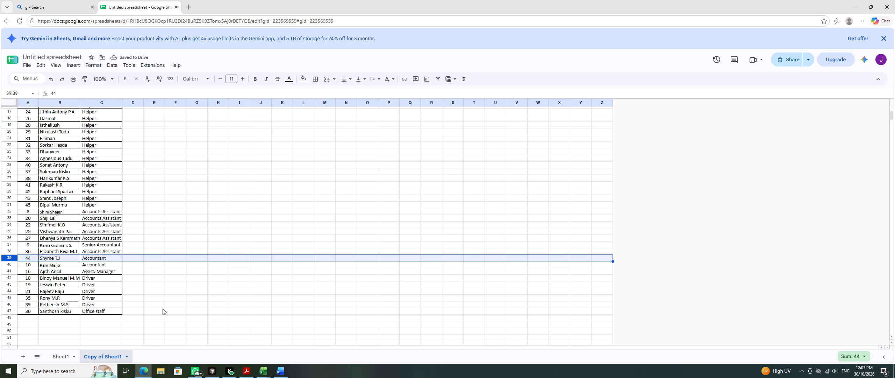
Move the row of Senior Accountant 9 up to row 32, directly above Accounts Assistant 8.
scroll(171, 205, "up", 3)
scroll(171, 205, "down", 3)
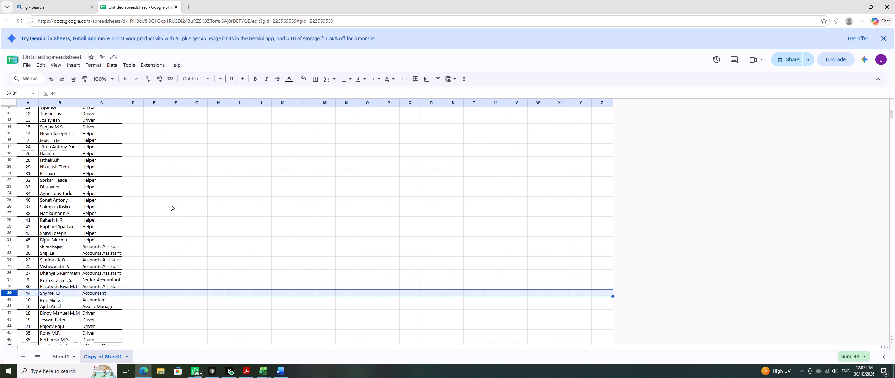
scroll(171, 205, "down", 2)
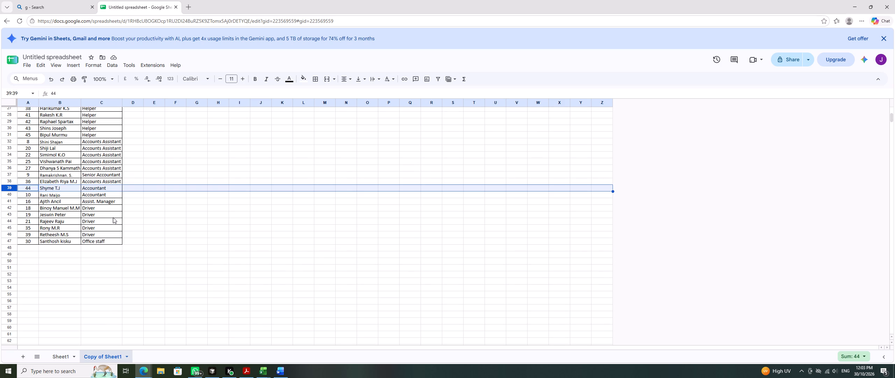
scroll(113, 217, "up", 4)
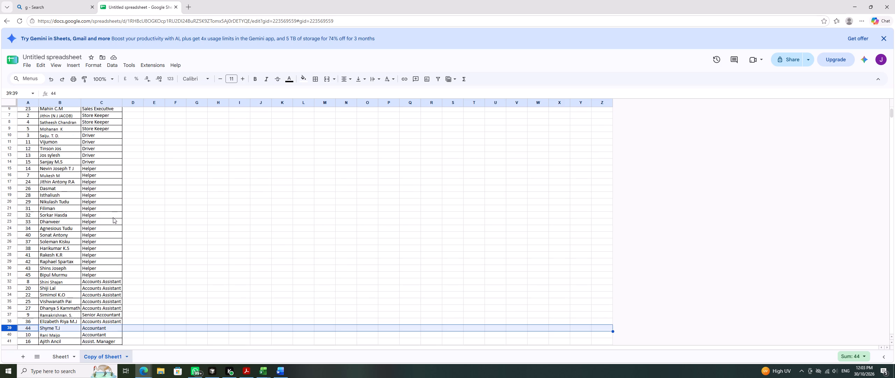
scroll(113, 217, "up", 3)
scroll(113, 217, "down", 9)
scroll(113, 217, "up", 5)
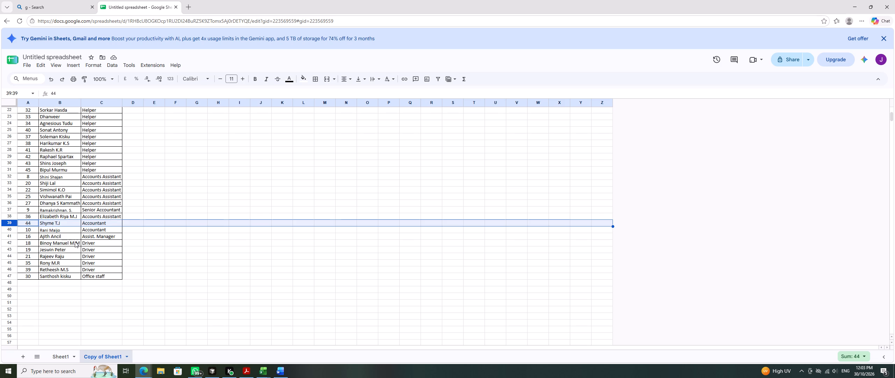
left_click(10, 210)
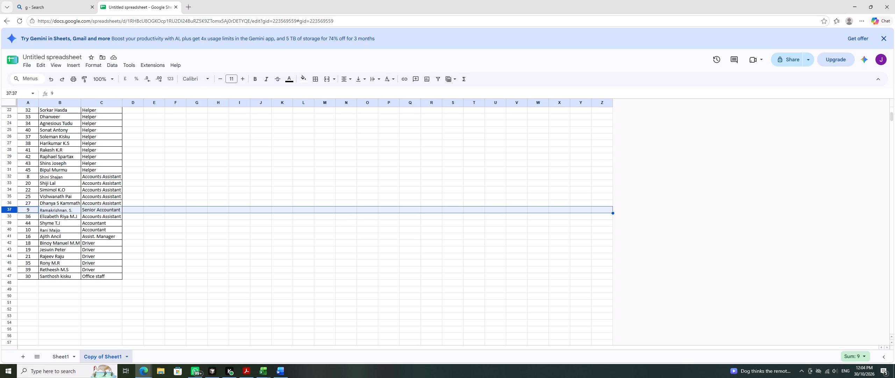
left_click_drag(10, 210, 13, 190)
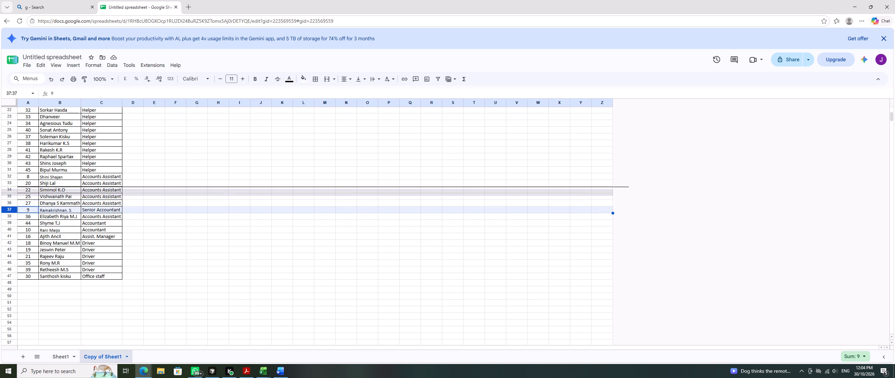
left_click_drag(13, 190, 15, 178)
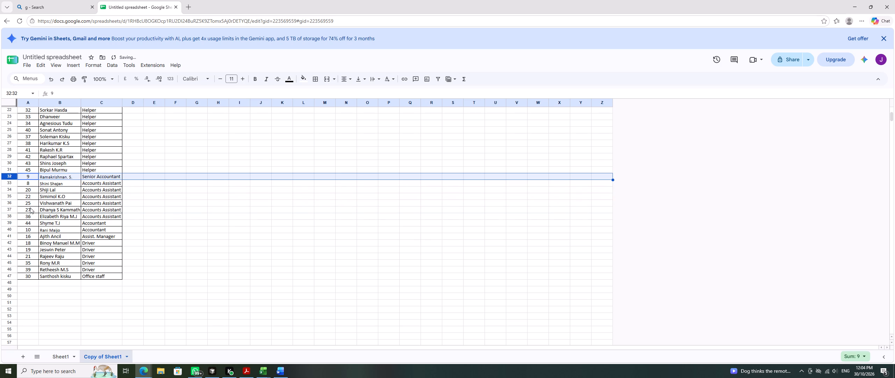
Move the Accountant rows numbered 44 and 10 together up to rows 33 and 34, directly below Senior Accountant 9.
left_click(12, 225)
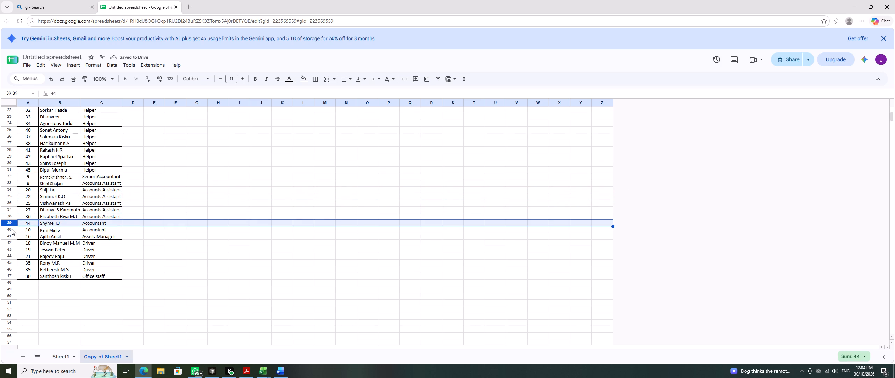
left_click(10, 230, "shift")
left_click_drag(13, 225, 13, 225)
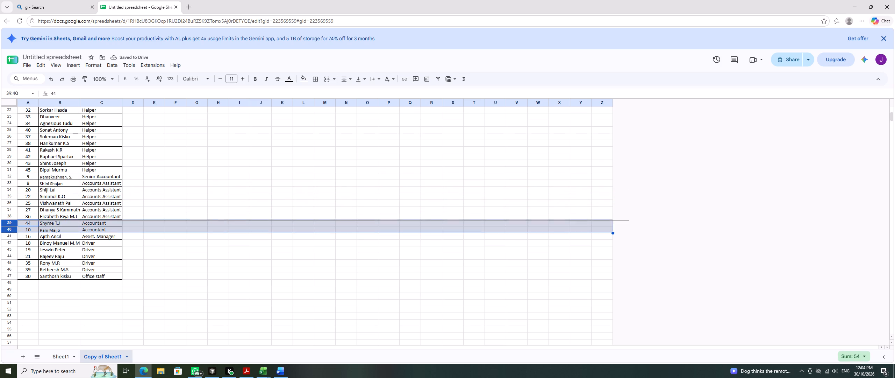
left_click_drag(13, 225, 14, 187)
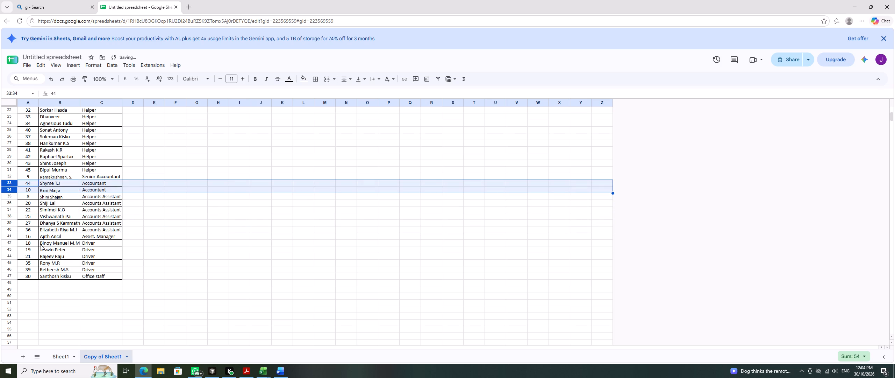
Move the block of Driver rows numbered 3, 11, 12, 13 and 15 down, directly below Driver 39.
left_click(15, 244)
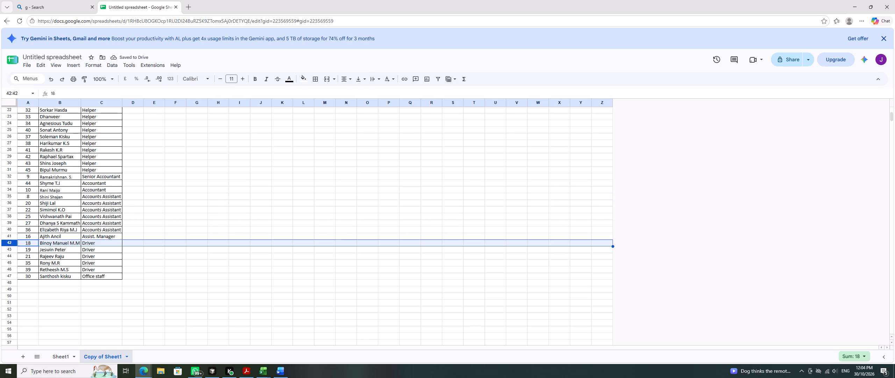
left_click(69, 288)
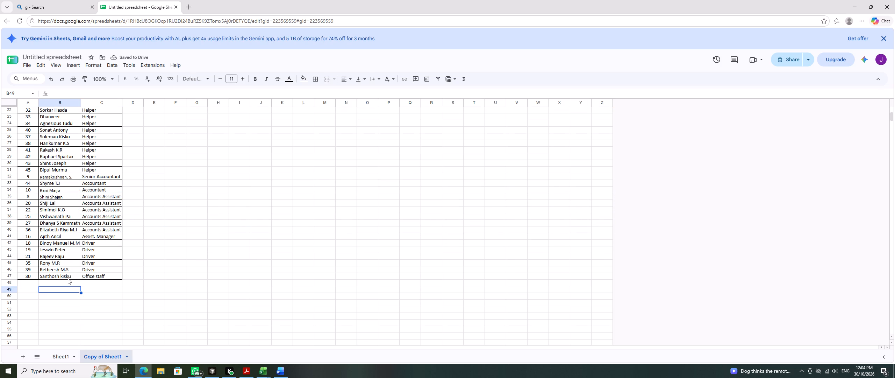
scroll(54, 191, "up", 6)
scroll(54, 191, "down", 1)
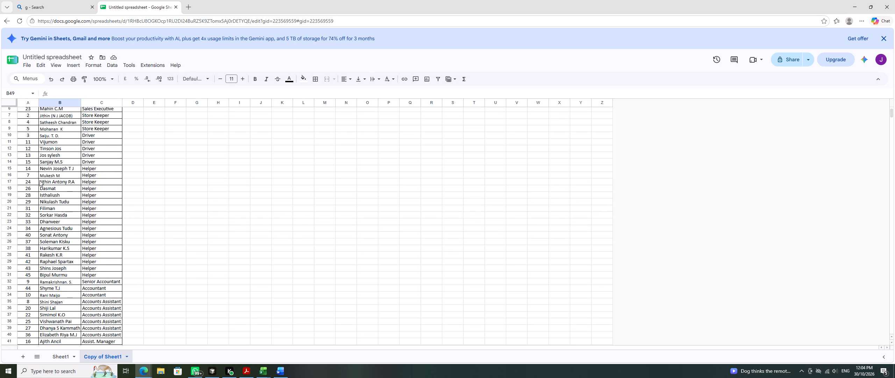
scroll(59, 215, "down", 4)
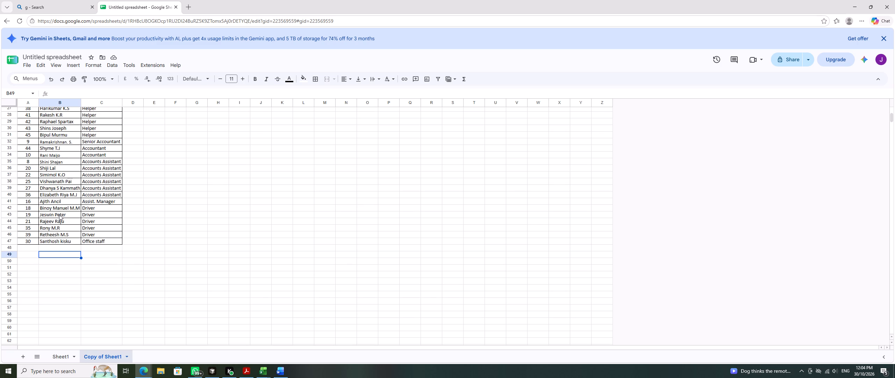
scroll(59, 215, "up", 5)
scroll(59, 215, "down", 2)
scroll(59, 215, "up", 2)
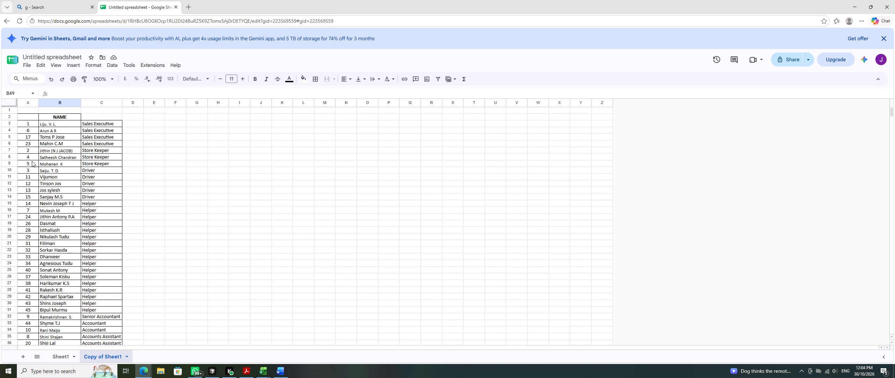
left_click(29, 168)
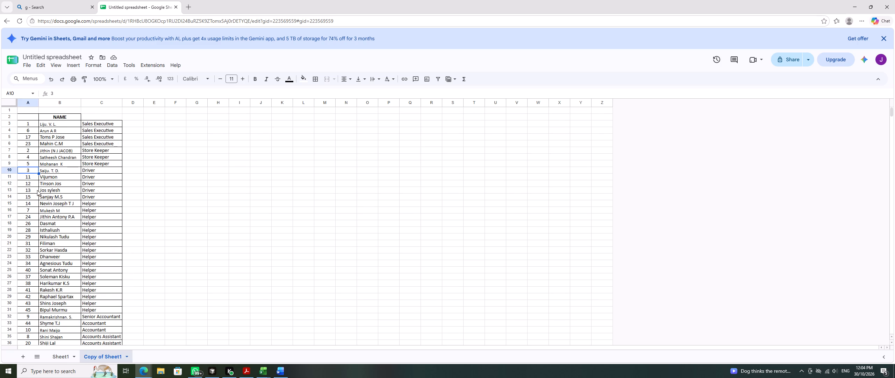
left_click(12, 170)
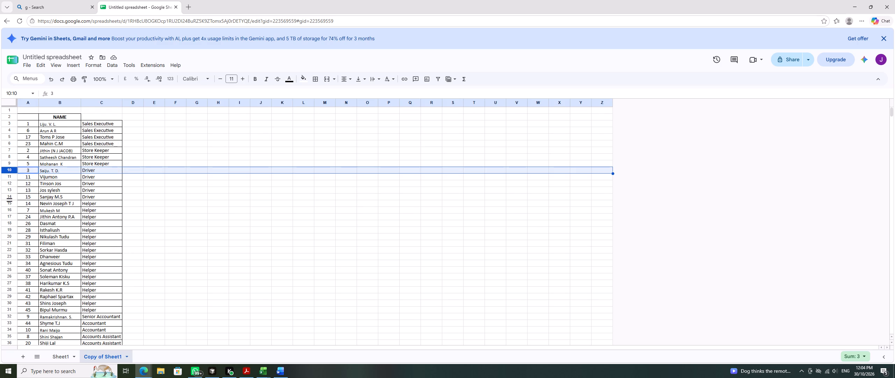
left_click(14, 196, "shift")
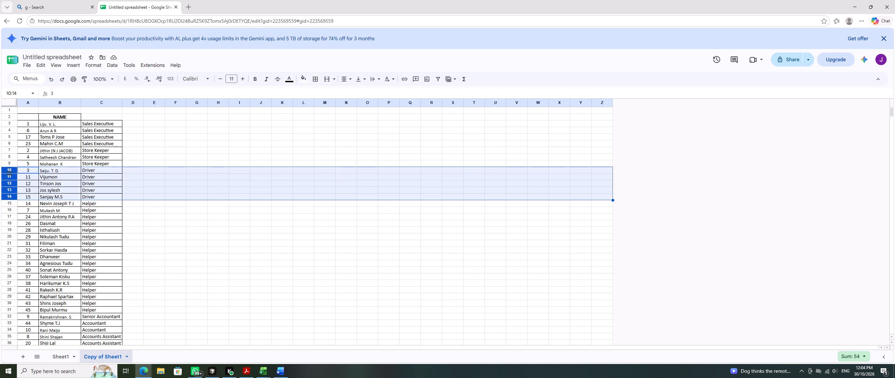
left_click_drag(12, 170, 12, 196)
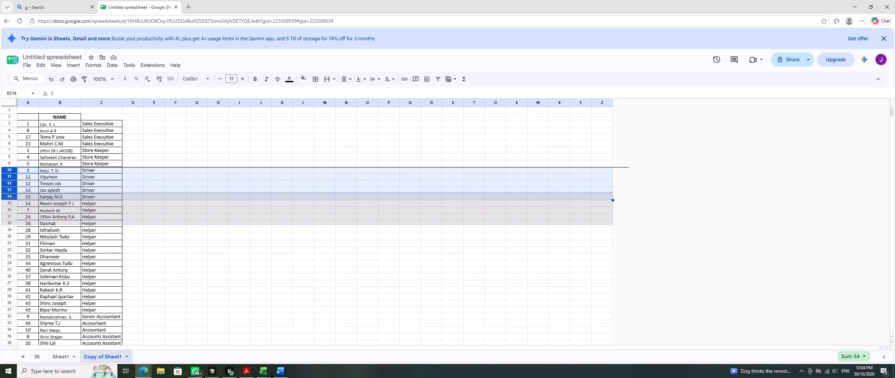
left_click_drag(12, 196, 14, 112)
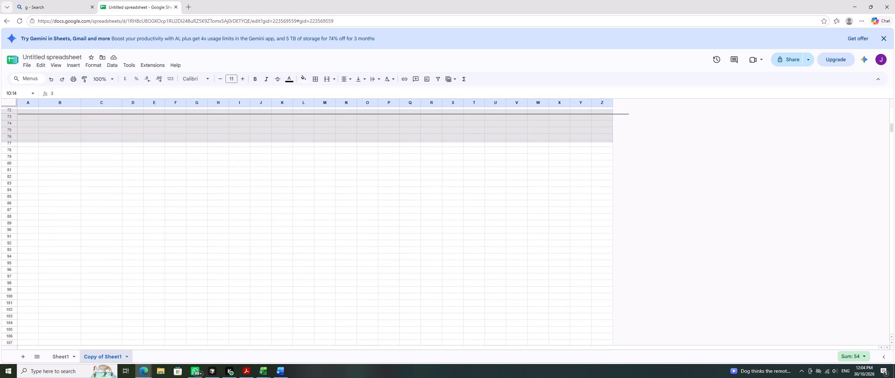
left_click_drag(14, 112, 19, 92)
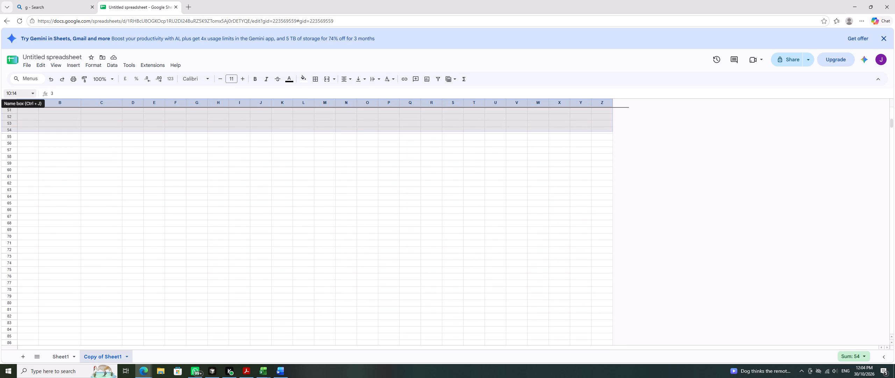
left_click_drag(19, 92, 1, 160)
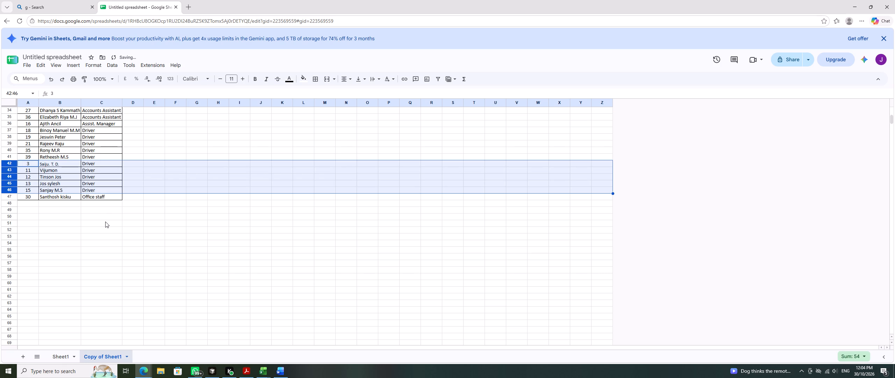
Review the regrouped employee list to check the order of the job roles.
scroll(105, 222, "up", 5)
scroll(105, 222, "down", 5)
scroll(105, 222, "up", 3)
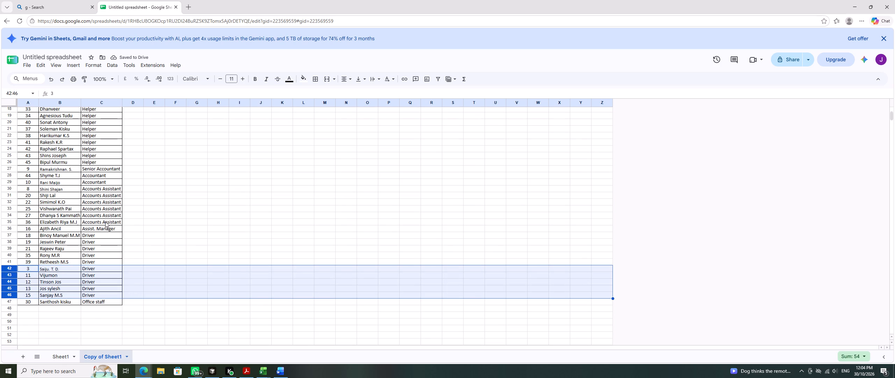
left_click(199, 244)
scroll(196, 241, "up", 6)
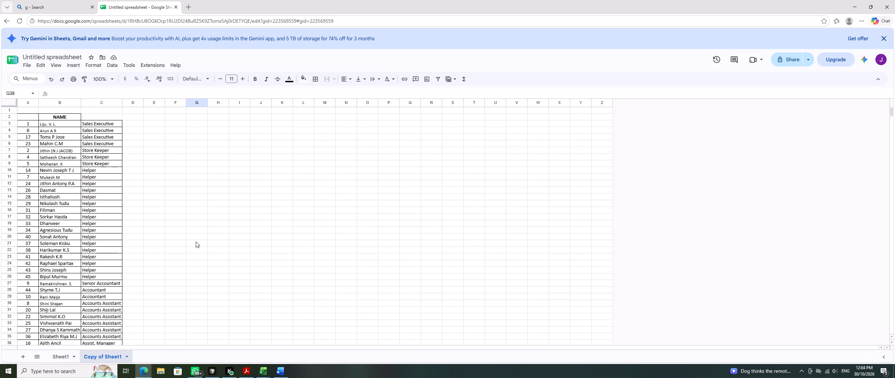
scroll(43, 276, "down", 1)
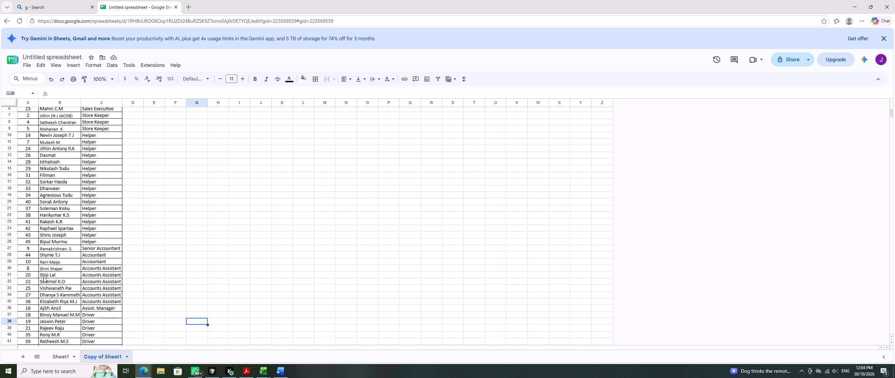
Move rows 27 to 36, from Senior Accountant 9 through Assist. Manager 16, up to row 3 directly below the NAME header.
left_click(11, 250)
left_click(13, 249)
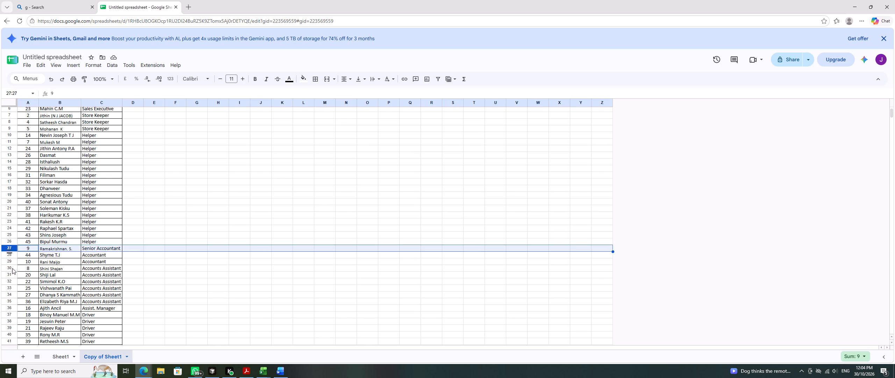
left_click(13, 309, "shift")
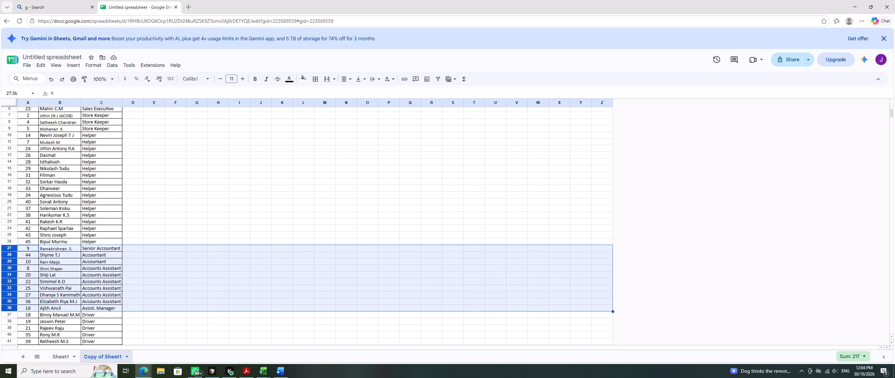
left_click_drag(12, 248, 14, 233)
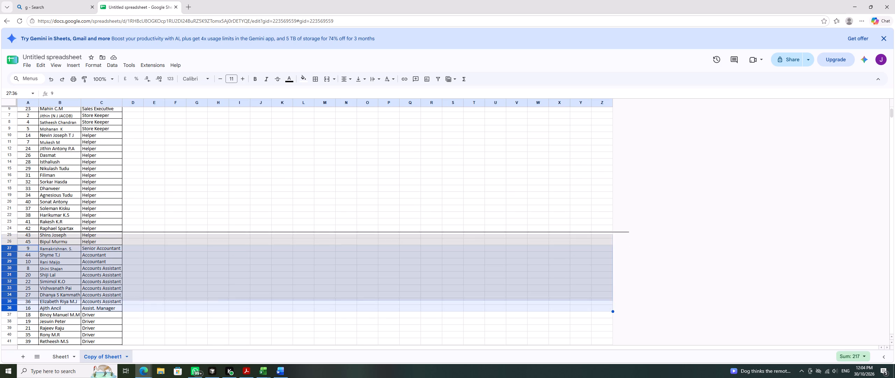
left_click_drag(14, 233, 24, 121)
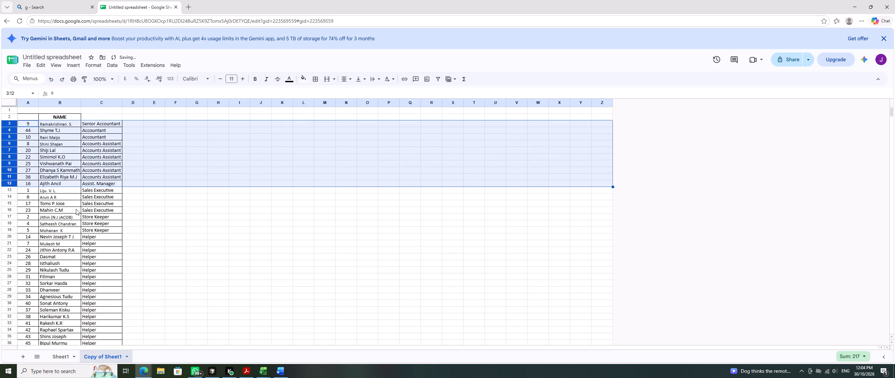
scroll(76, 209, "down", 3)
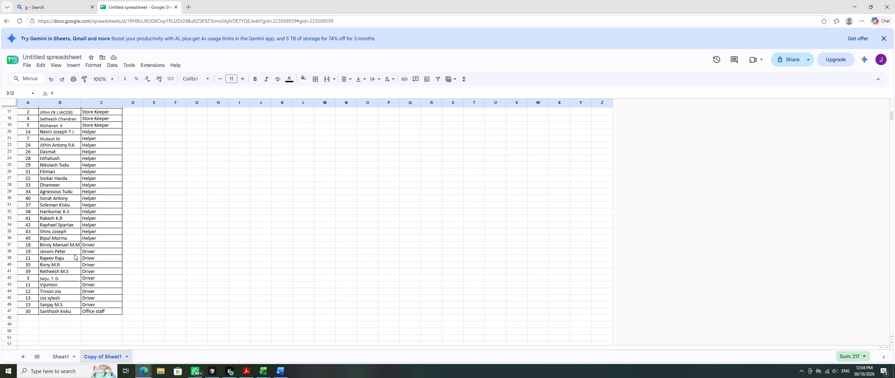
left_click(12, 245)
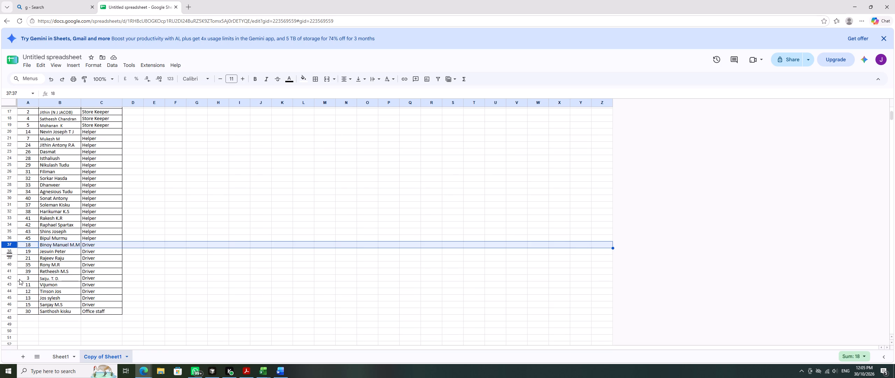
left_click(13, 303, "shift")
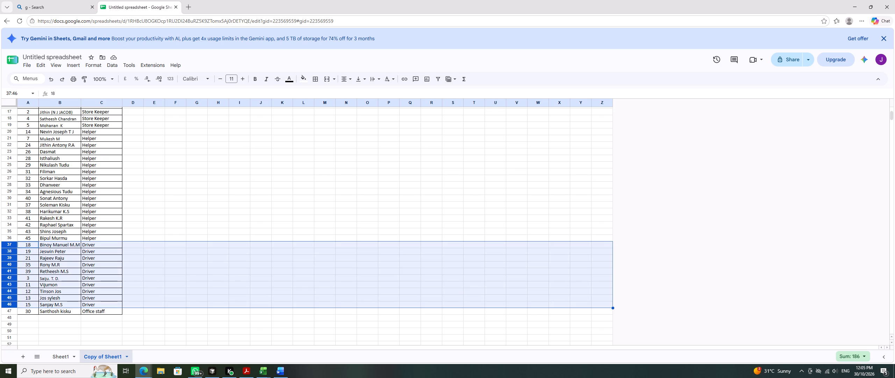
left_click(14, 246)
Move the Office staff row numbered 30 up to row 13, directly below Assist. Manager 16.
left_click(13, 310)
left_click_drag(13, 310, 14, 303)
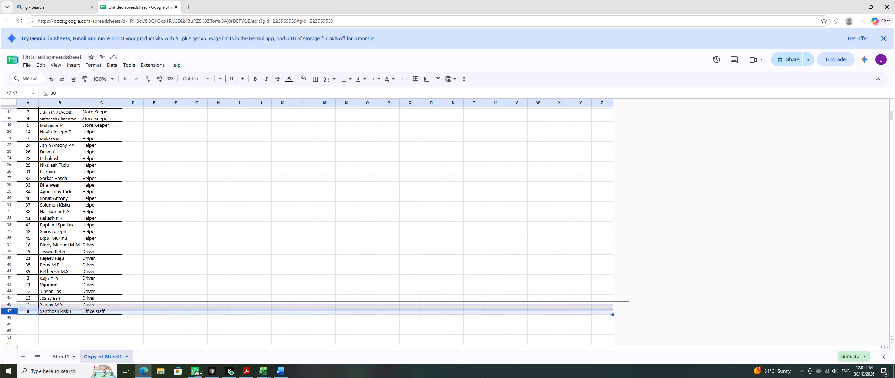
left_click_drag(14, 303, 5, 152)
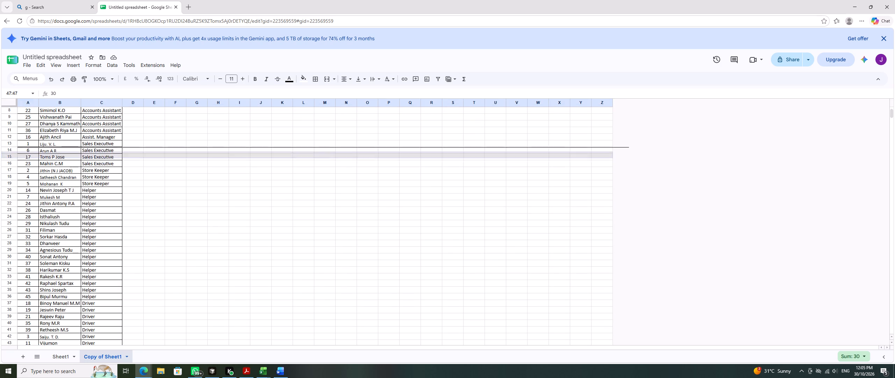
left_click_drag(5, 152, 5, 143)
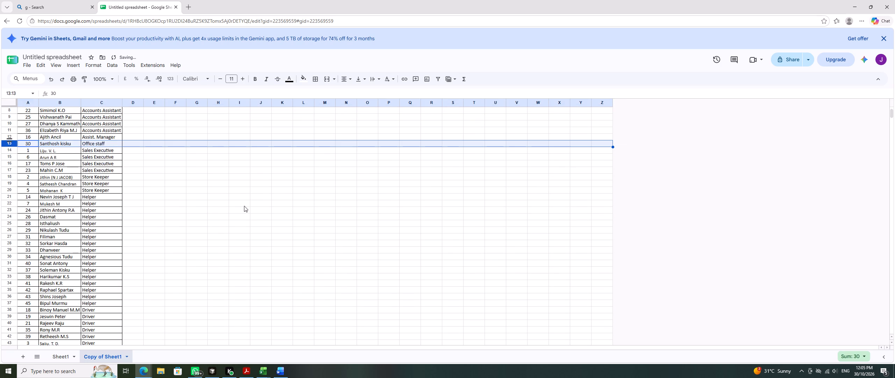
left_click(245, 205)
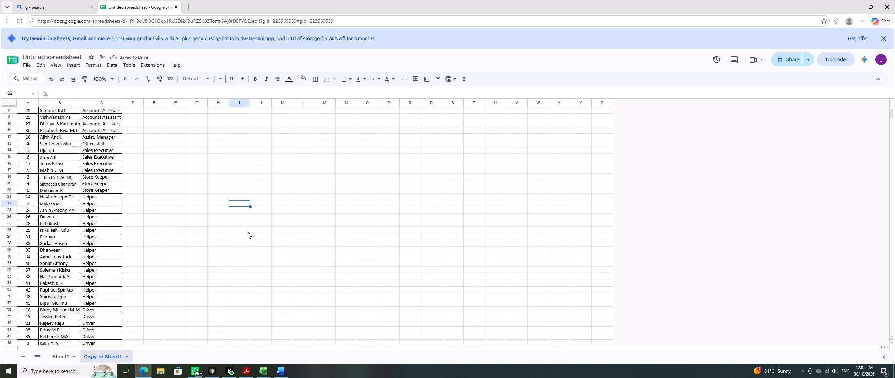
Clear the old employee numbers from cells A3 to A47.
scroll(212, 232, "up", 8)
left_click_drag(36, 121, 34, 226)
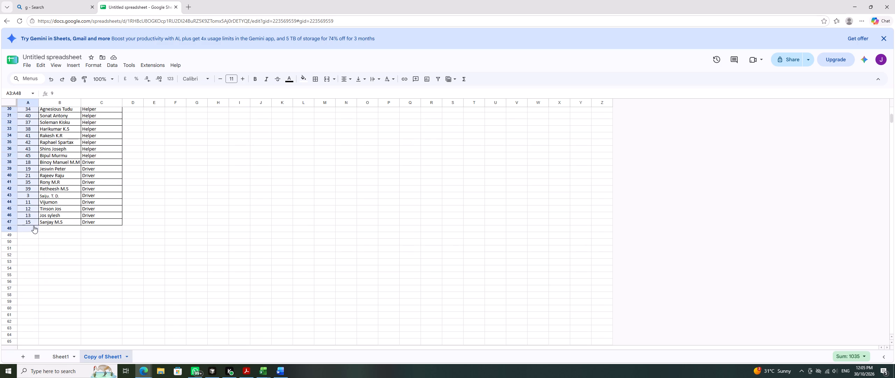
left_click_drag(34, 226, 34, 224)
key("Delete")
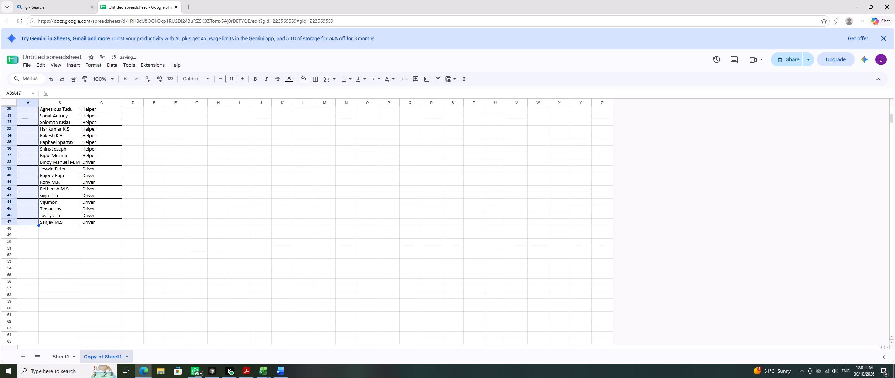
Enter the new serial numbers 1, 2 and 3 in cells A3, A4 and A5.
scroll(74, 107, "up", 9)
left_click(64, 120)
left_click(25, 124)
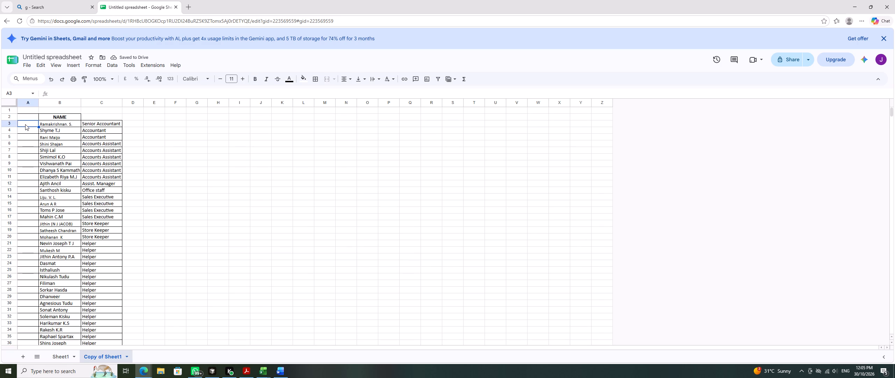
key("1")
key("Return")
key("2")
key("Return")
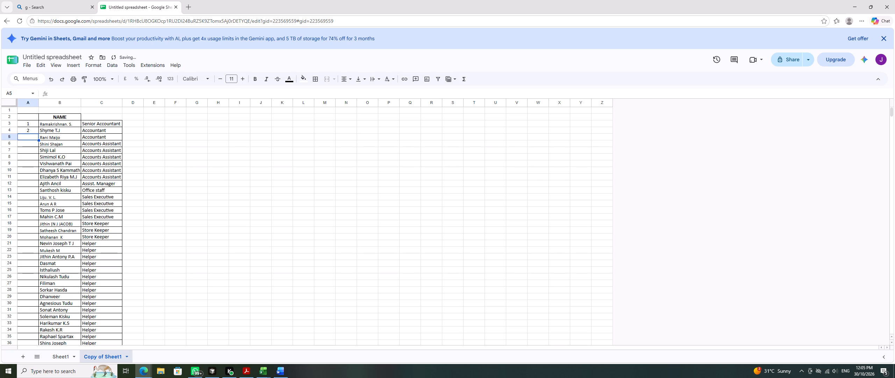
key("3")
key("Return")
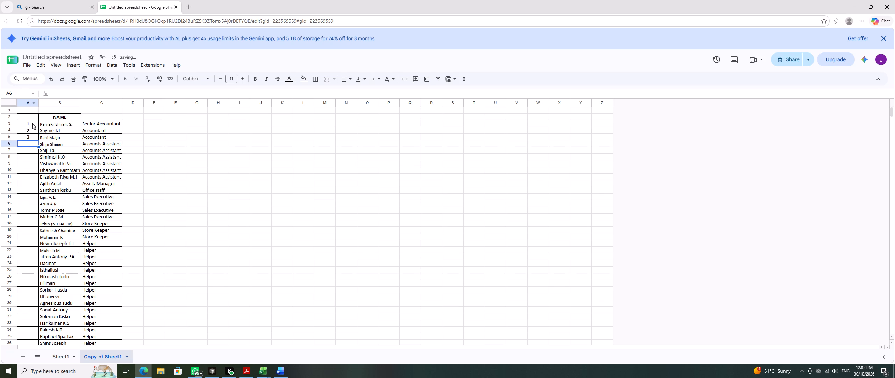
Extend the 1, 2, 3 number series down column A to the last Driver row, row 47, and check the list.
left_click(33, 123)
key("shift+Down")
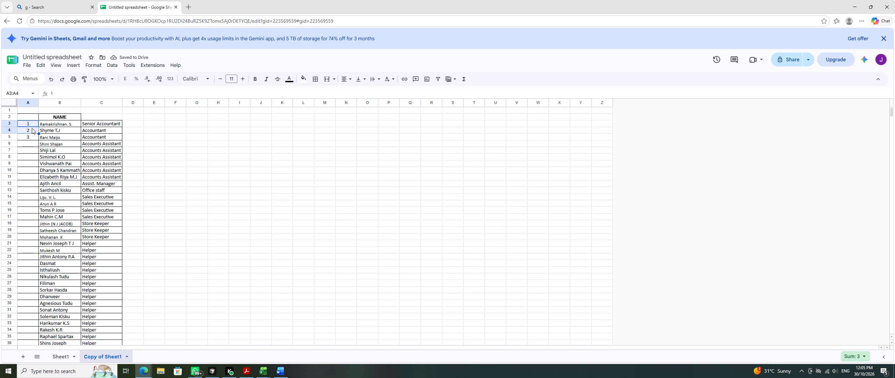
key("shift+Down")
left_click_drag(39, 139, 36, 306)
scroll(36, 306, "down", 2)
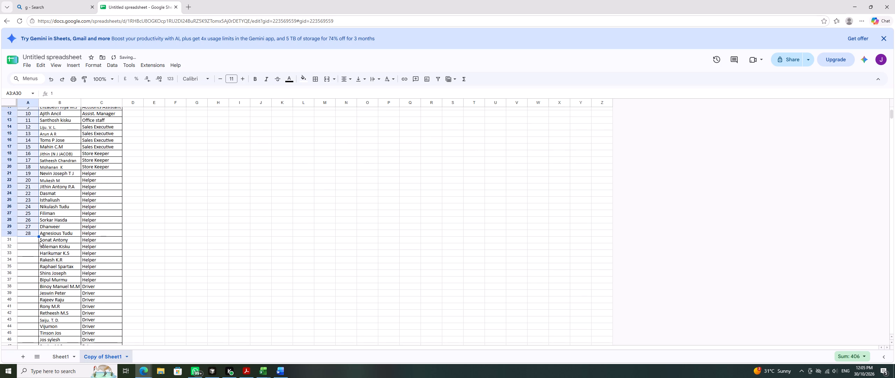
left_click_drag(38, 237, 36, 352)
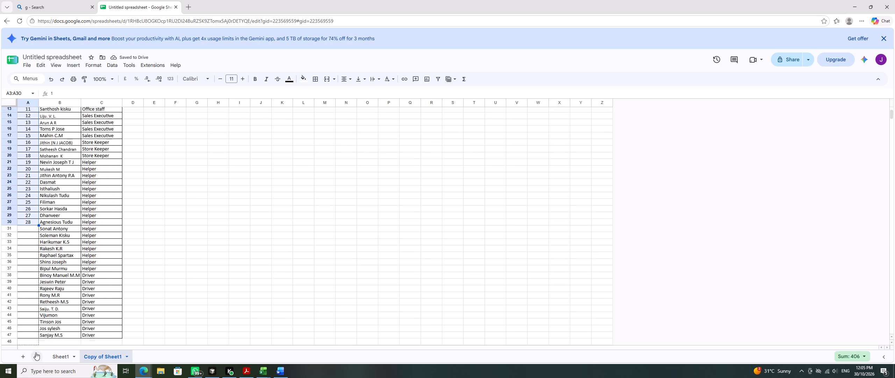
left_click_drag(36, 352, 35, 311)
left_click(119, 327)
scroll(173, 314, "up", 8)
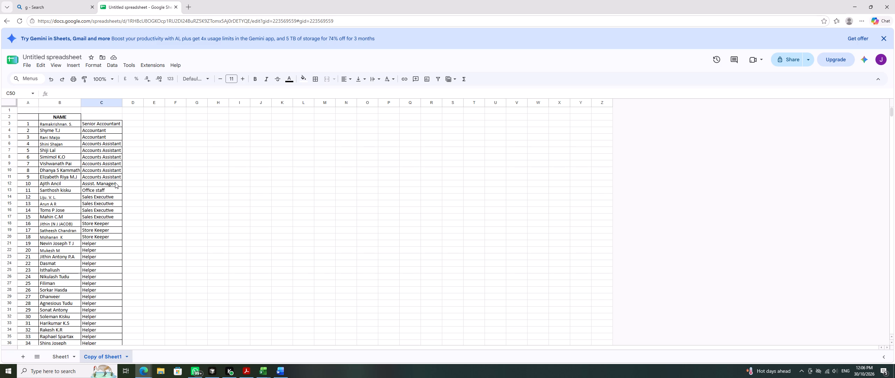
scroll(175, 177, "down", 2)
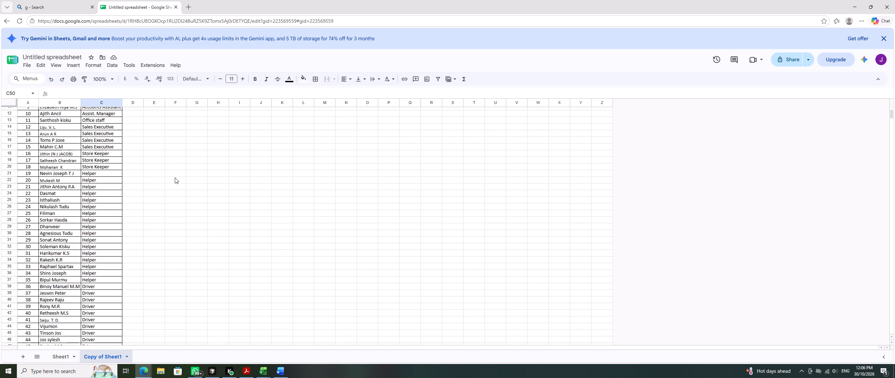
scroll(175, 177, "up", 3)
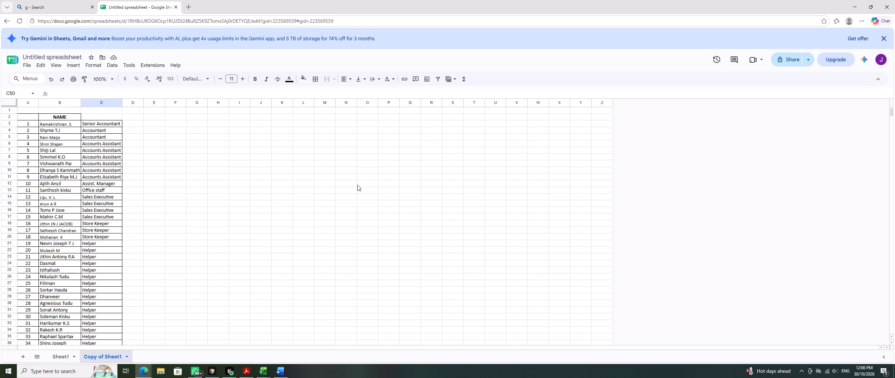
scroll(431, 178, "up", 5)
Start sharing the spreadsheet and replace its default name with "Sherlysw Employees".
left_click(799, 58)
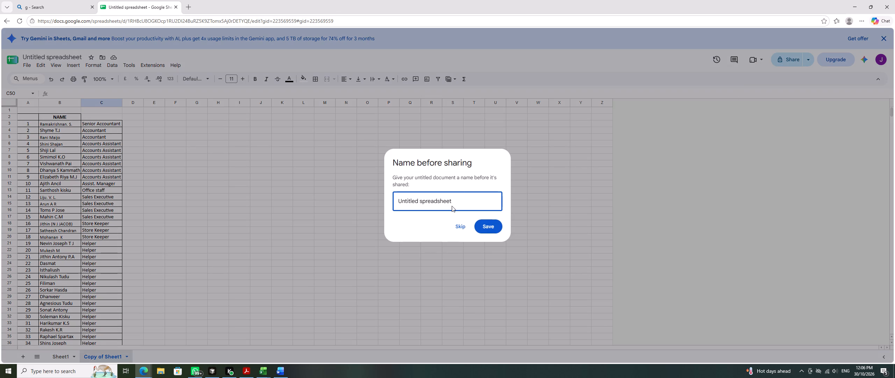
type("She")
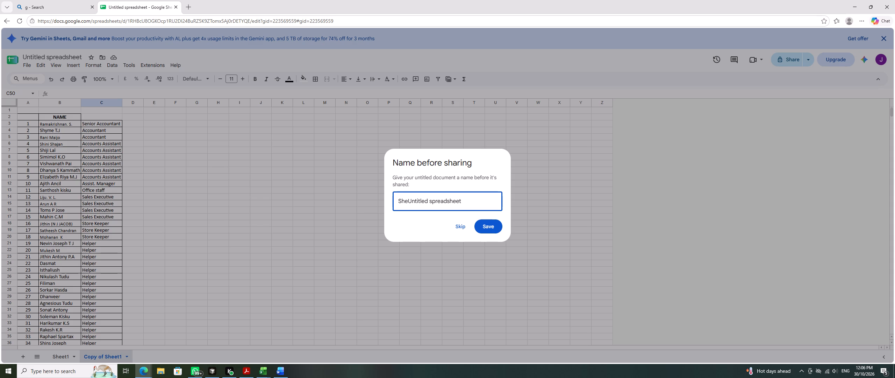
type("rlysw")
key("space")
type("Employees")
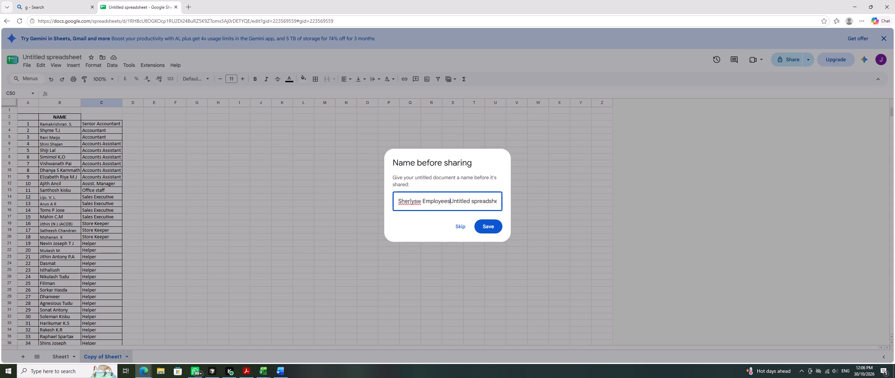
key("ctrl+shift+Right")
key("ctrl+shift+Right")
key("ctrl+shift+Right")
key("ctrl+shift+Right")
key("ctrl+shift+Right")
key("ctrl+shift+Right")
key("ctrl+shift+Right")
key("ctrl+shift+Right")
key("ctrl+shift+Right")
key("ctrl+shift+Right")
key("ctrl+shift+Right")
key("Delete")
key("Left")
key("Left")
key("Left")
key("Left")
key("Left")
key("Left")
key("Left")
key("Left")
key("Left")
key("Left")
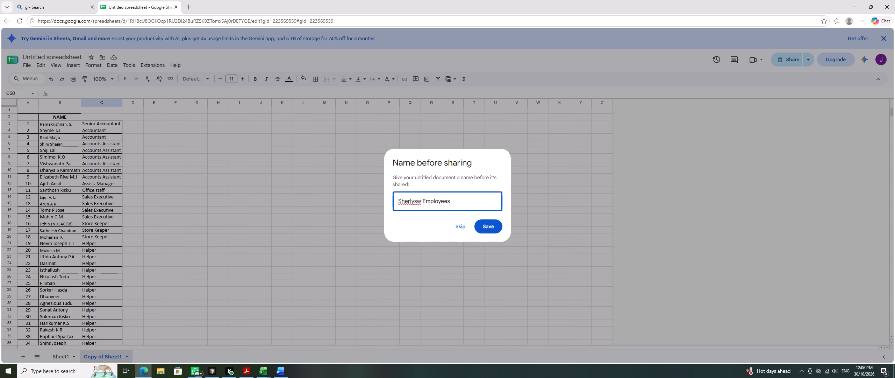
Correct the spreadsheet name to "Sherly's Employees" and save it to continue to the sharing settings.
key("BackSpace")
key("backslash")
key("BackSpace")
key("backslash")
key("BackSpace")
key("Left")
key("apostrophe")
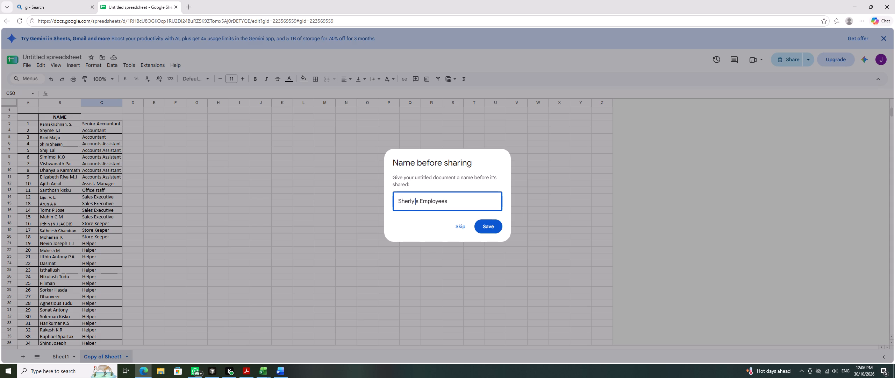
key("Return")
left_click(495, 229)
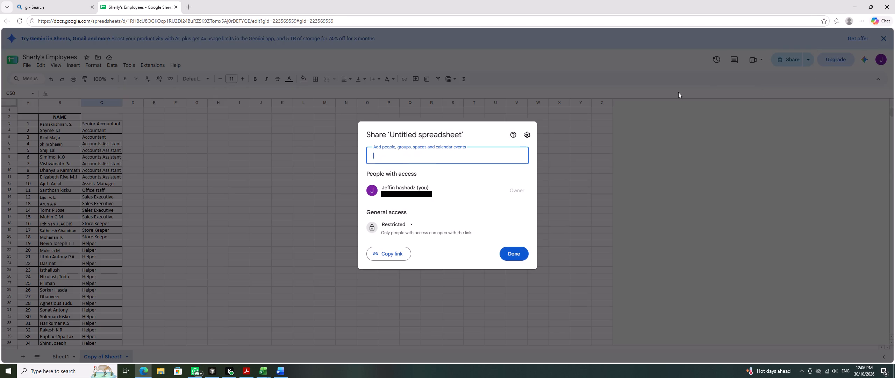
left_click(400, 221)
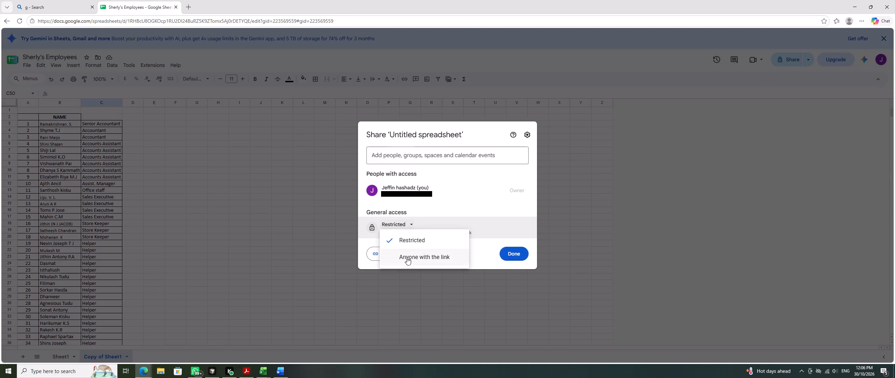